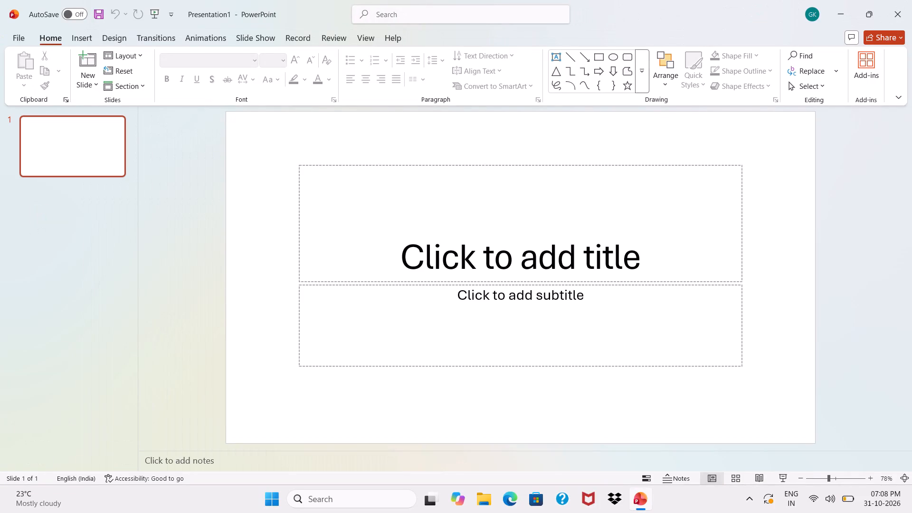
Close the empty presentation and relaunch PowerPoint from the desktop.
{"action": "left_click", "coordinate": [911, 11]}
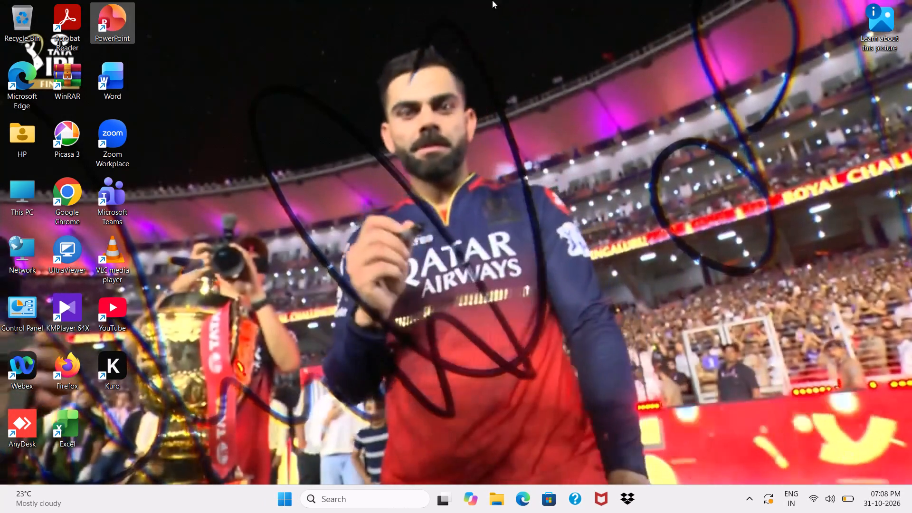
{"action": "double_click", "coordinate": [104, 19]}
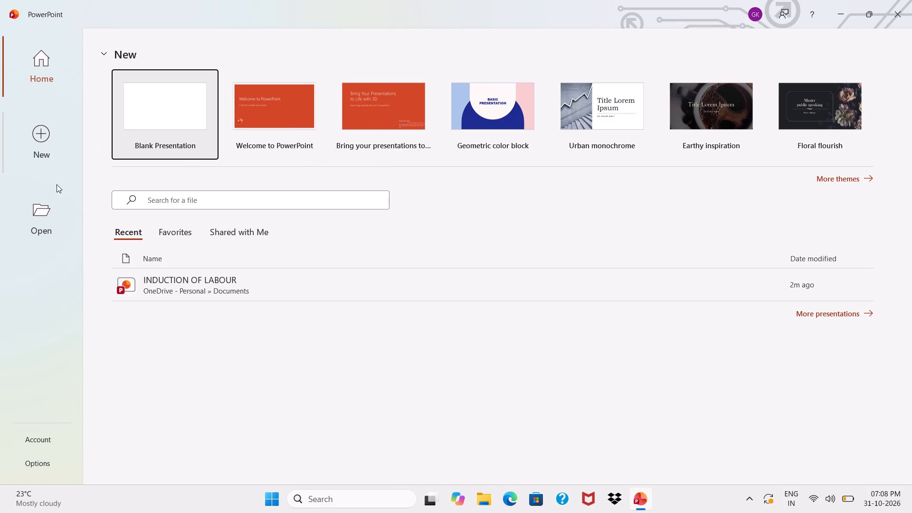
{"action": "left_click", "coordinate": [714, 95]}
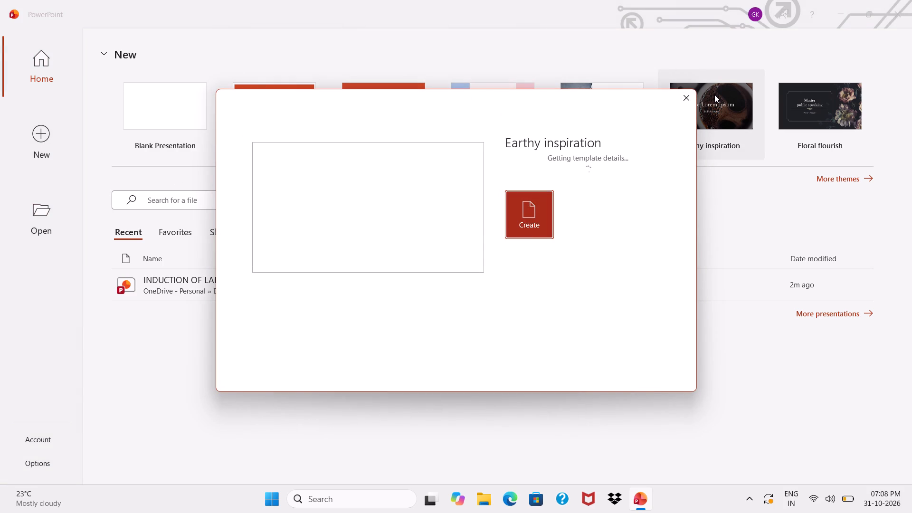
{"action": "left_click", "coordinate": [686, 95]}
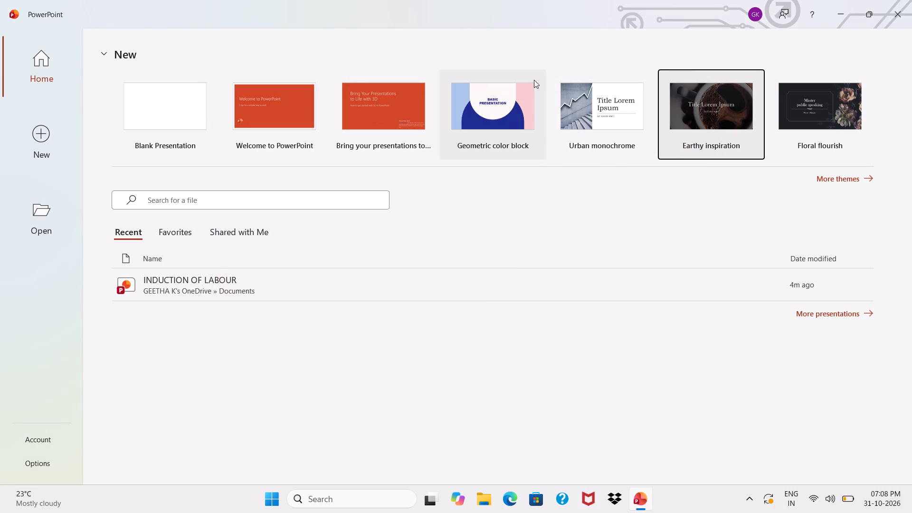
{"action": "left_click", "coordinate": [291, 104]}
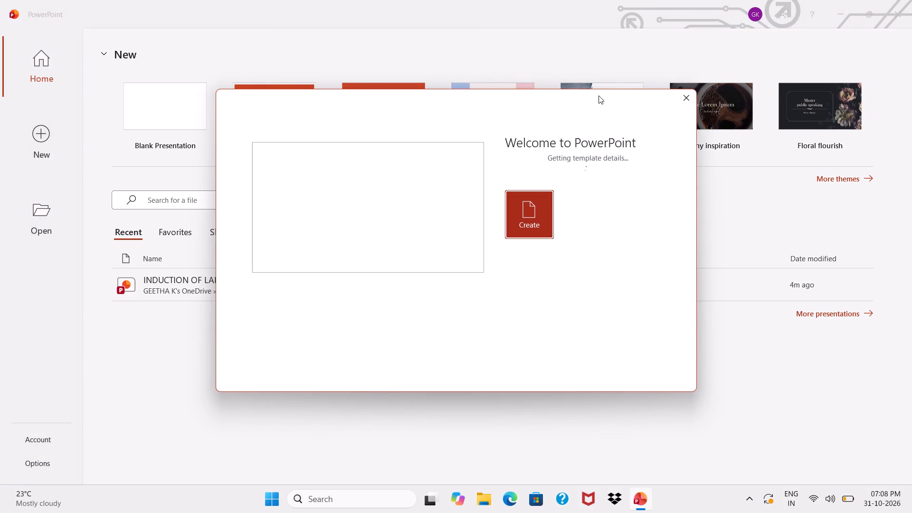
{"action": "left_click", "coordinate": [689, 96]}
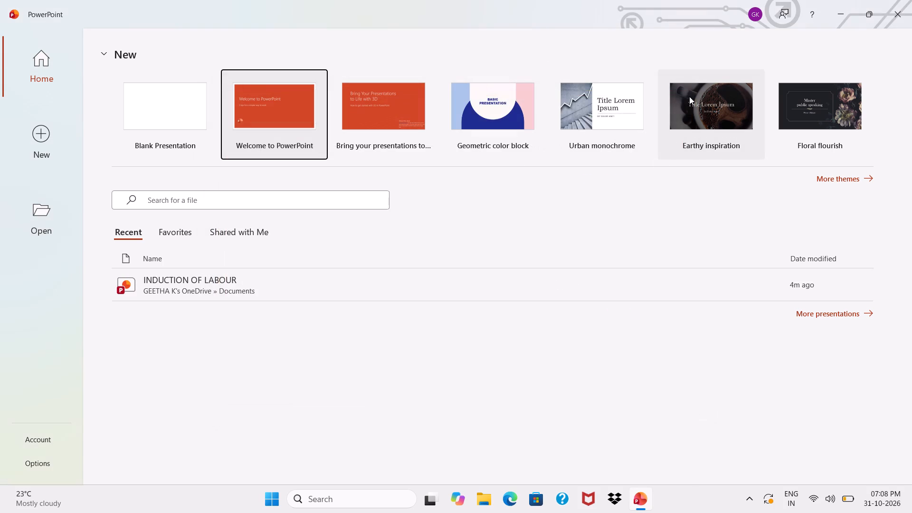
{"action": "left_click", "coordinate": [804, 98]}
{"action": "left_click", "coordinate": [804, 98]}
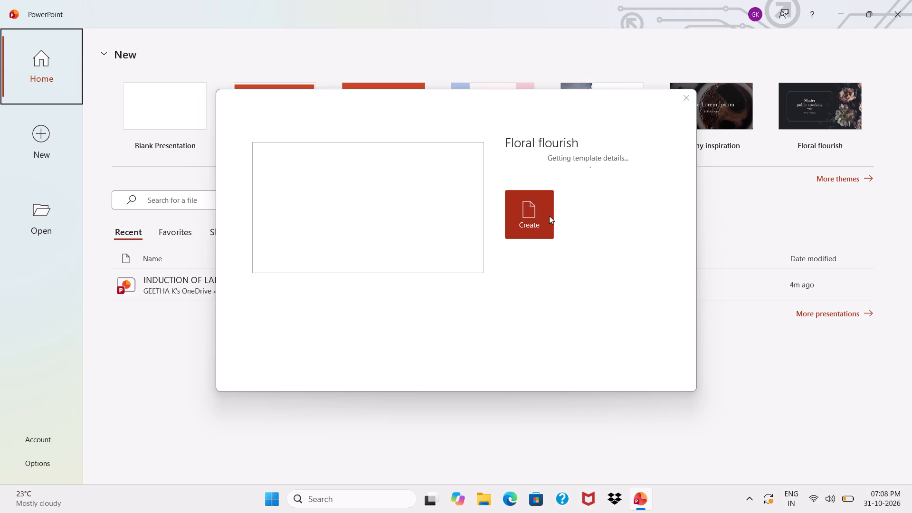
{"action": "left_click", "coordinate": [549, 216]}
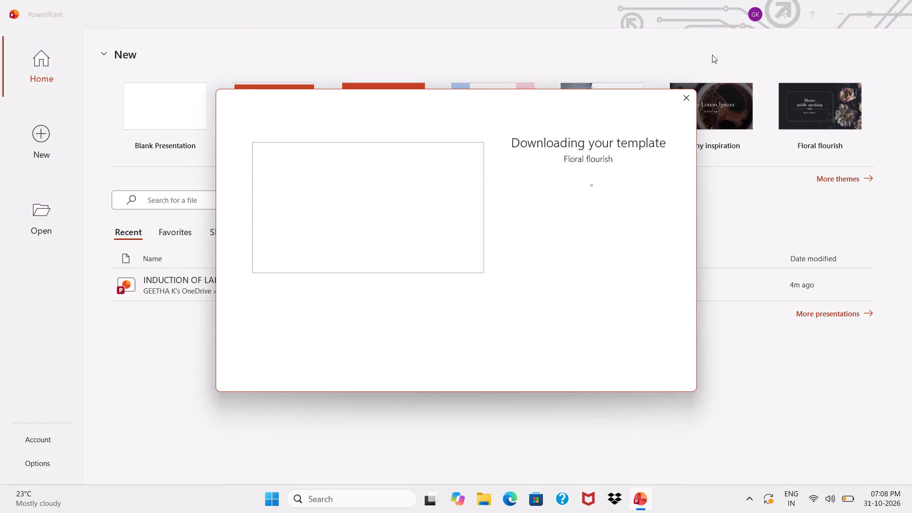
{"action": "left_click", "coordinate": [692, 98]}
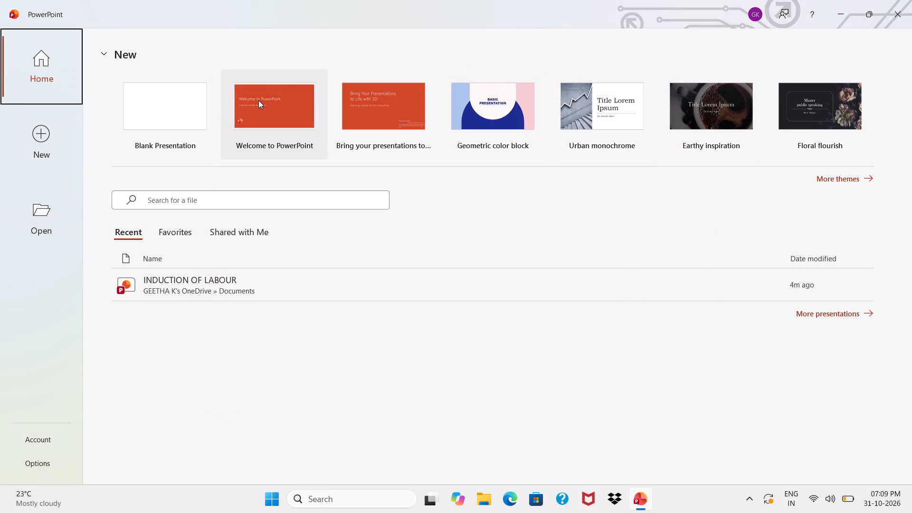
Create a new blank presentation.
{"action": "left_click", "coordinate": [190, 118]}
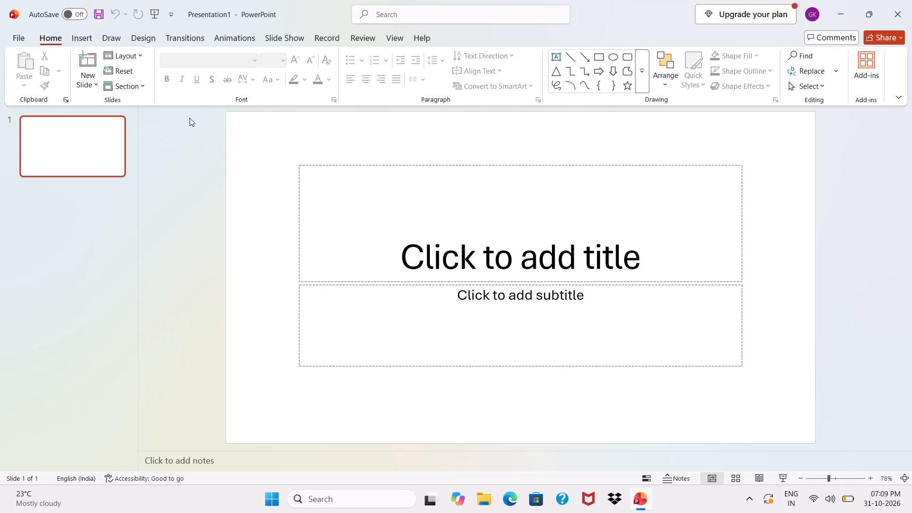
Enter "PRINCIPLES AND CONCEPTS OF MENTAL HEALTH NURSING" as the title of the first slide.
{"action": "double_click", "coordinate": [355, 181]}
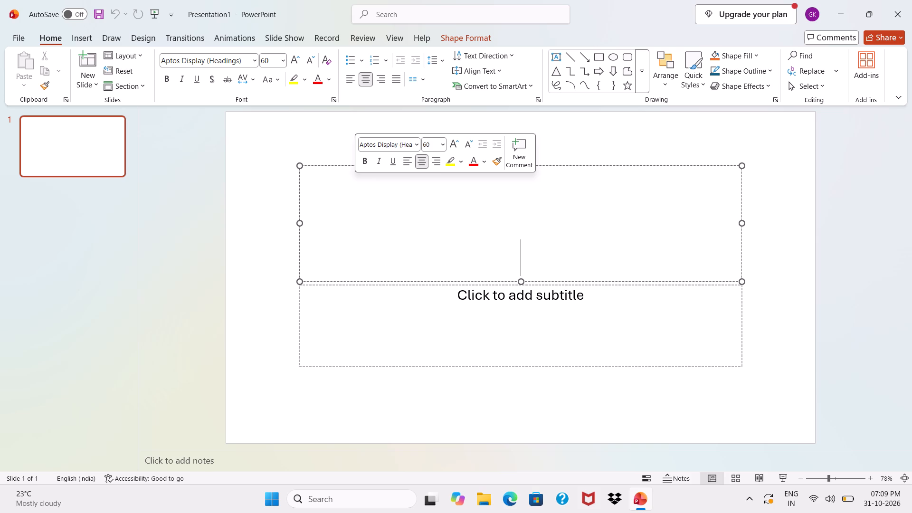
{"action": "key", "text": "plus"}
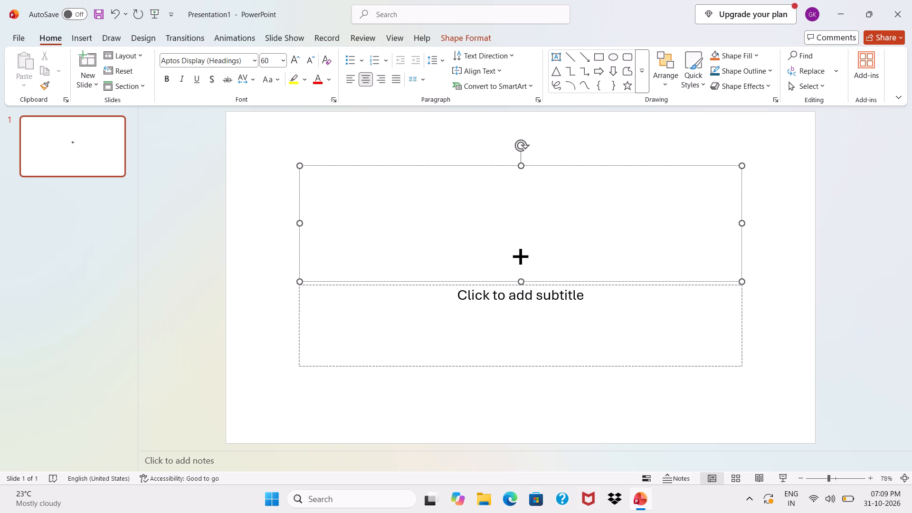
{"action": "key", "text": "BackSpace"}
{"action": "key", "text": "p"}
{"action": "key", "text": "BackSpace"}
{"action": "type", "text": "PRINCIO;"}
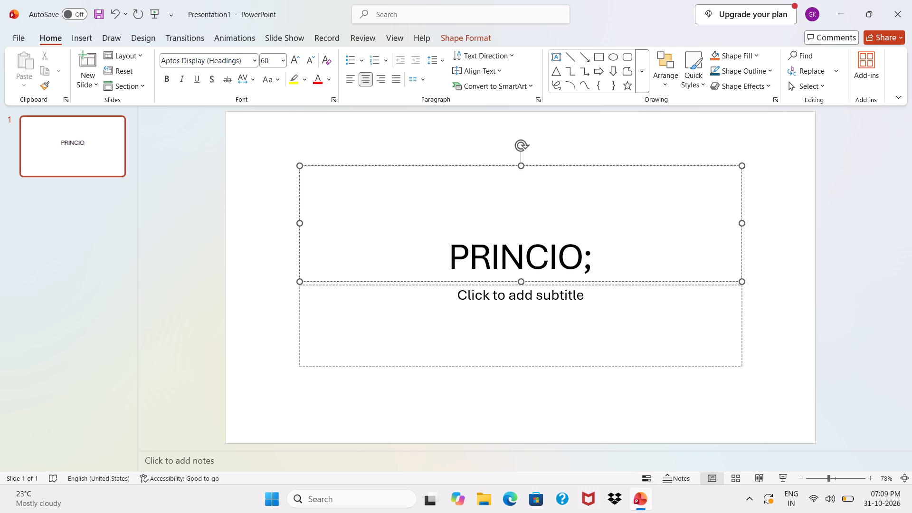
{"action": "key", "text": "BackSpace"}
{"action": "key", "text": "BackSpace"}
{"action": "type", "text": "PLES AND CONCE"}
{"action": "type", "text": "[T"}
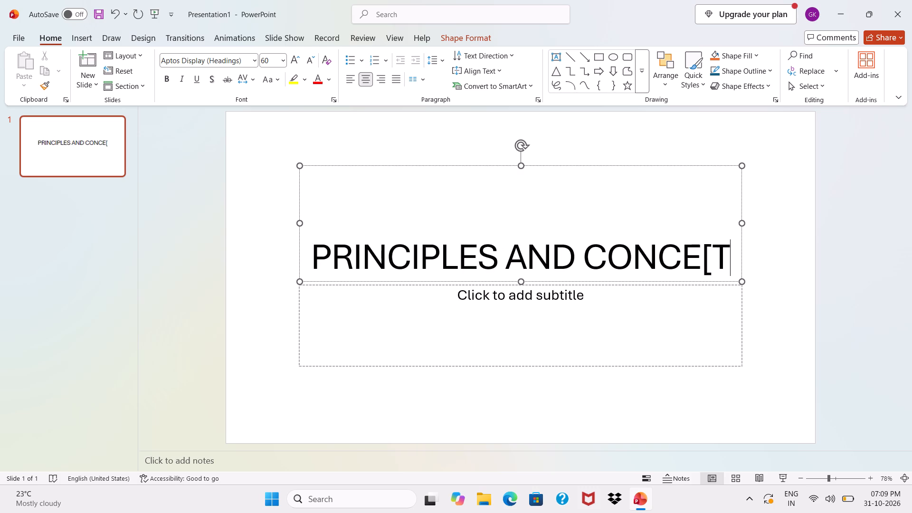
{"action": "key", "text": "BackSpace"}
{"action": "key", "text": "BackSpace"}
{"action": "type", "text": "PT"}
{"action": "type", "text": "S OF"}
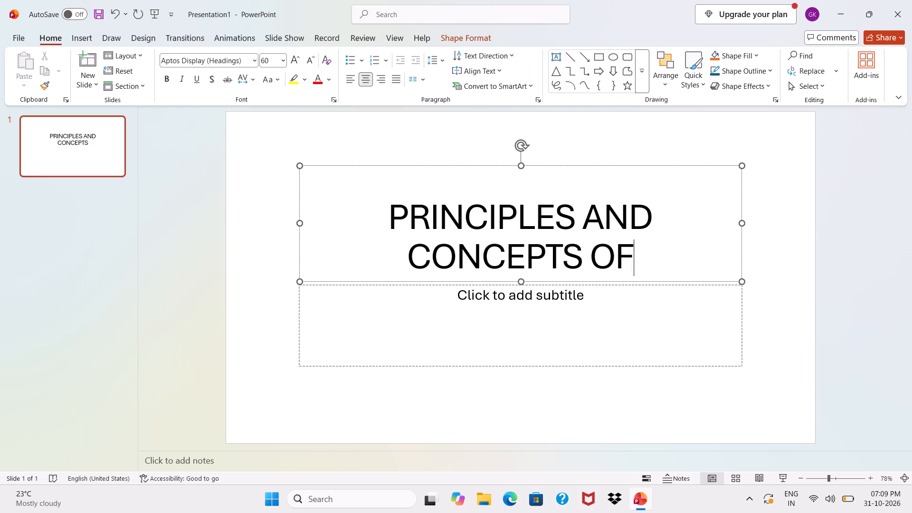
{"action": "key", "text": "space"}
{"action": "type", "text": "MENTAL HEA"}
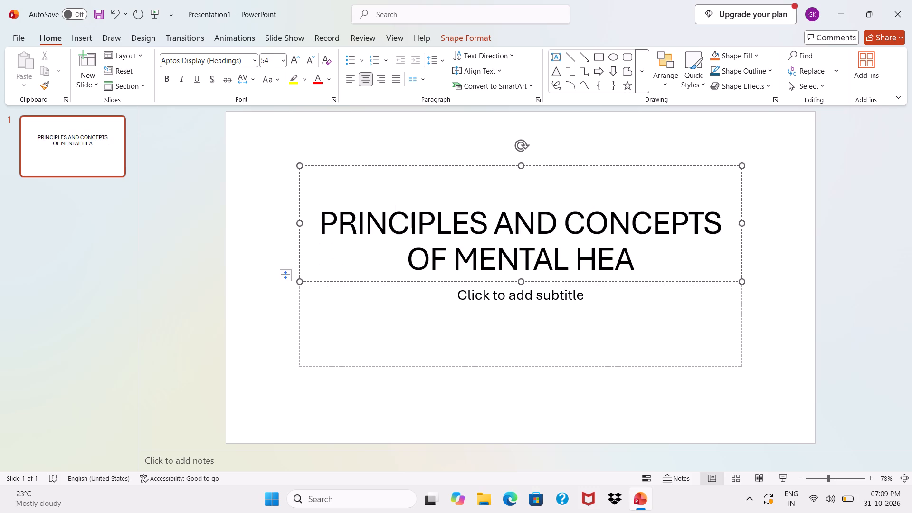
{"action": "type", "text": "LTH"}
{"action": "key", "text": "space"}
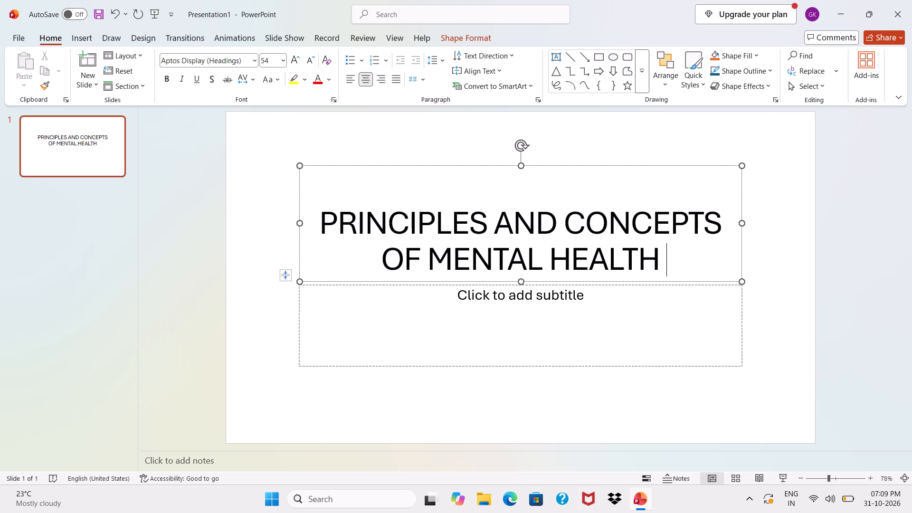
{"action": "key", "text": "b"}
{"action": "key", "text": "BackSpace"}
{"action": "type", "text": "NURSING"}
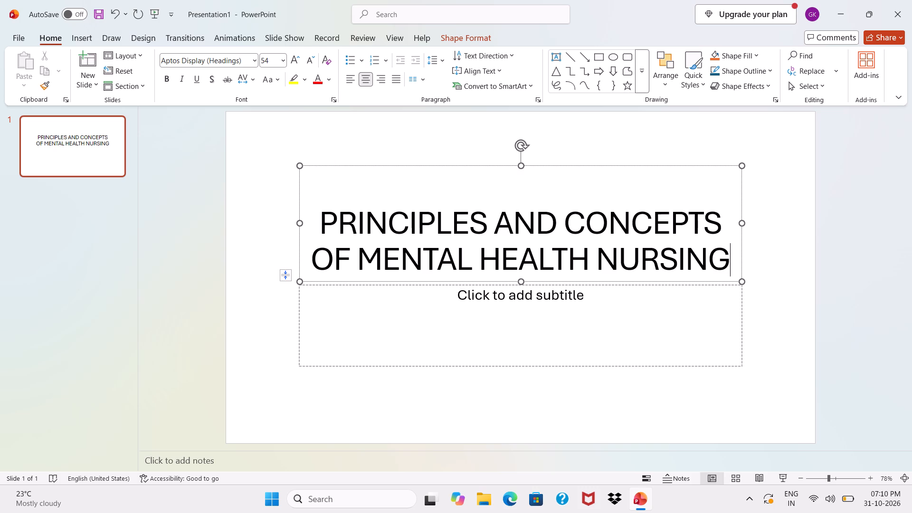
Format the whole slide title as bold, underlined and centred.
{"action": "key", "text": "ctrl+a"}
{"action": "key", "text": "ctrl+b"}
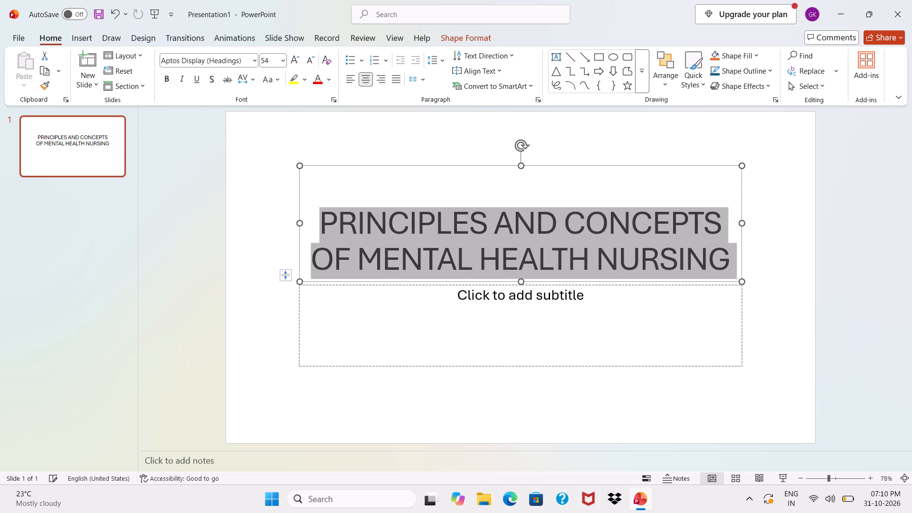
{"action": "key", "text": "ctrl+u"}
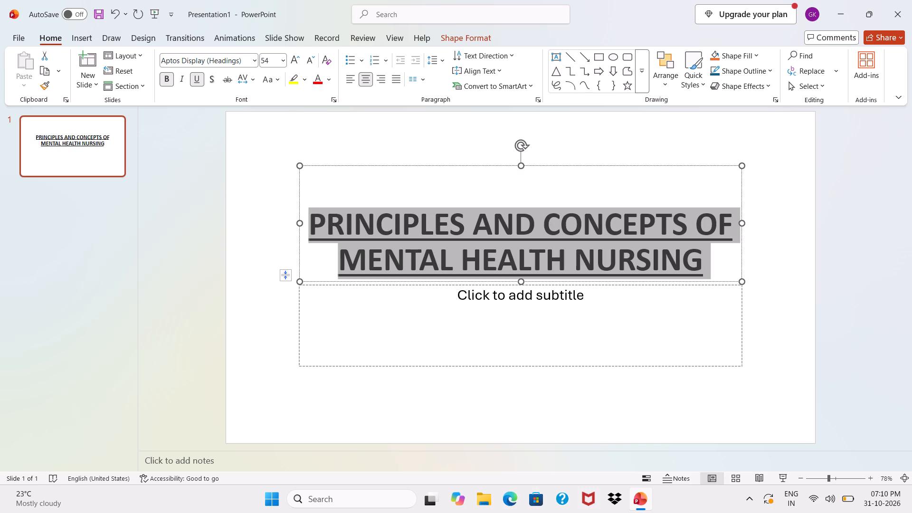
{"action": "key", "text": "ctrl+e"}
Enter "PRESENTED BY" in the subtitle placeholder below the title.
{"action": "left_click", "coordinate": [392, 306]}
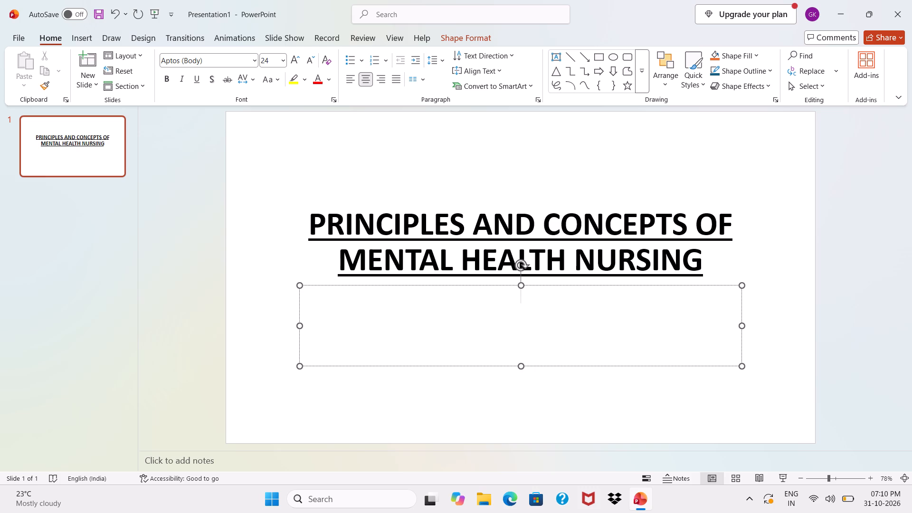
{"action": "key", "text": "space"}
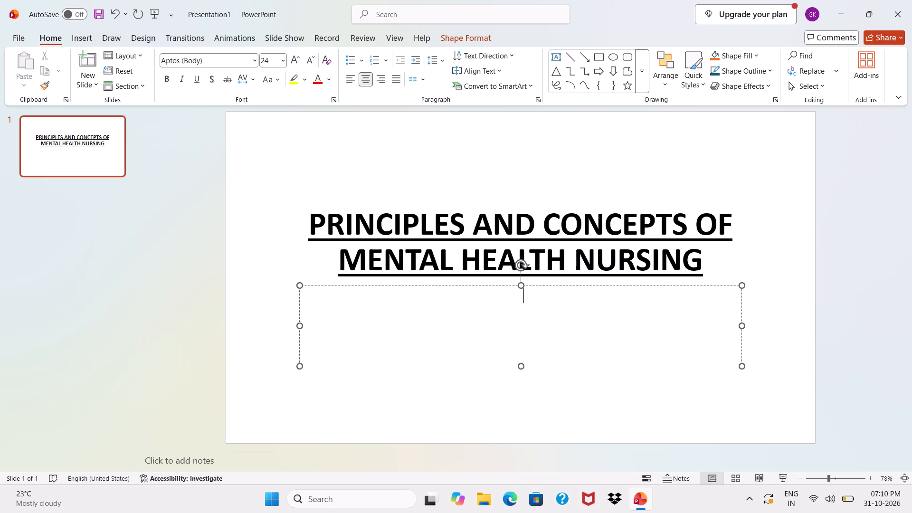
{"action": "type", "text": "BY"}
{"action": "key", "text": "space"}
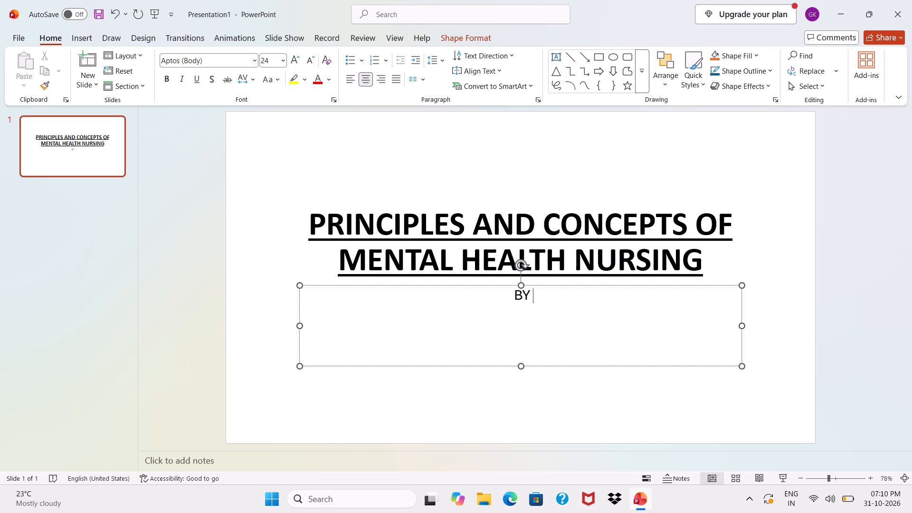
{"action": "key", "text": "BackSpace"}
{"action": "key", "text": "BackSpace"}
{"action": "key", "text": "BackSpace"}
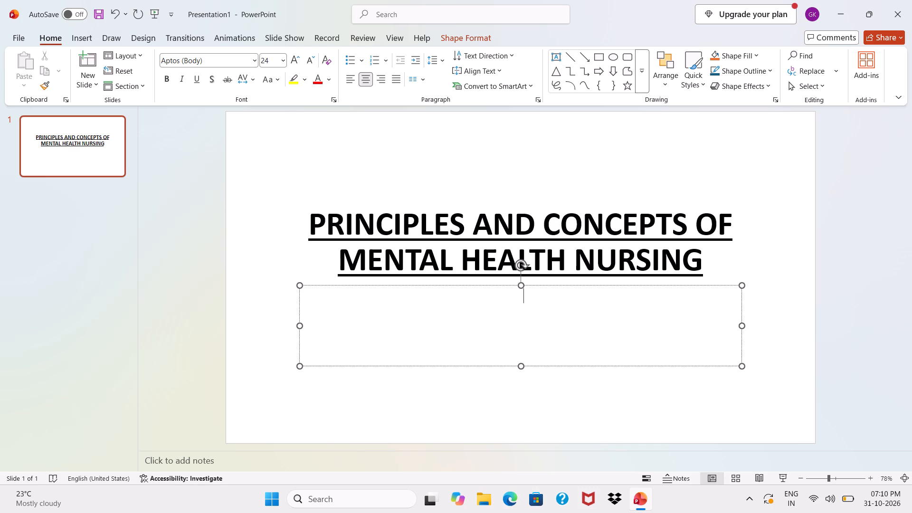
{"action": "type", "text": "PRESENTED BY"}
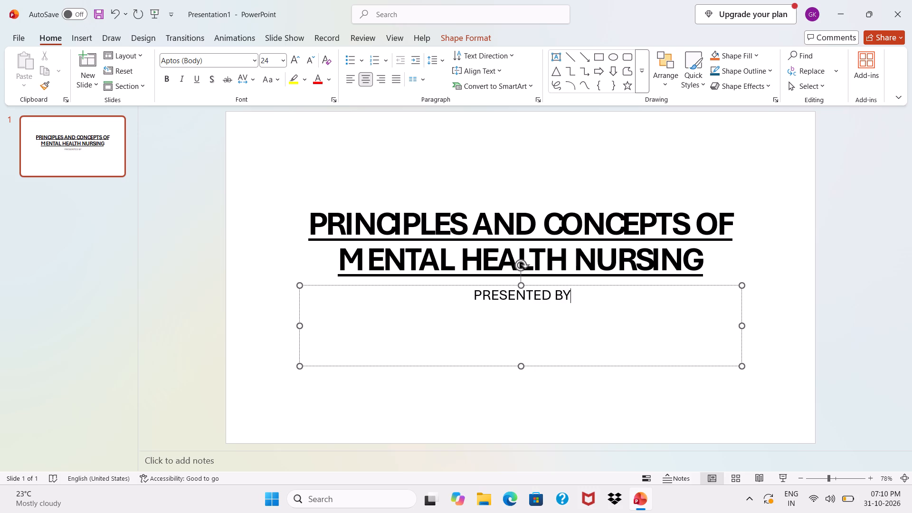
Make the "PRESENTED BY" subtitle text bold, underlined and left-aligned.
{"action": "key", "text": "ctrl+a"}
{"action": "key", "text": "ctrl+b"}
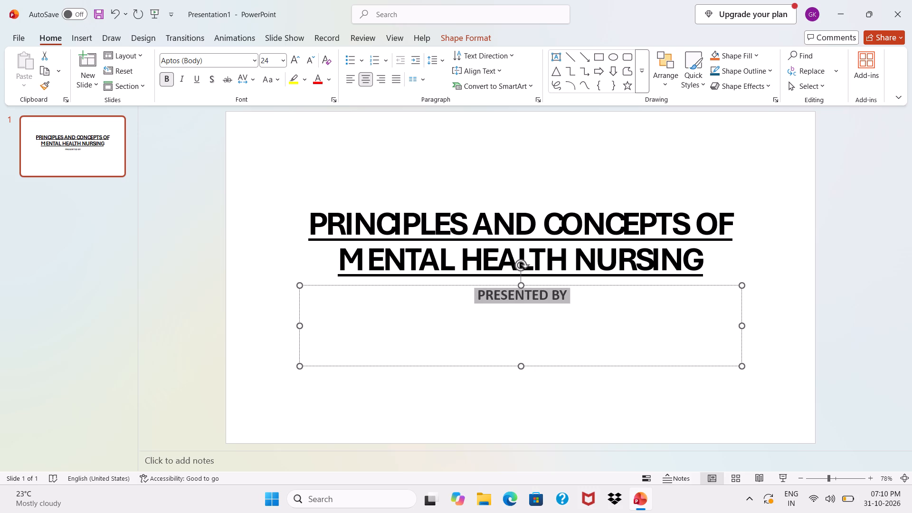
{"action": "key", "text": "ctrl+u"}
{"action": "key", "text": "ctrl+l"}
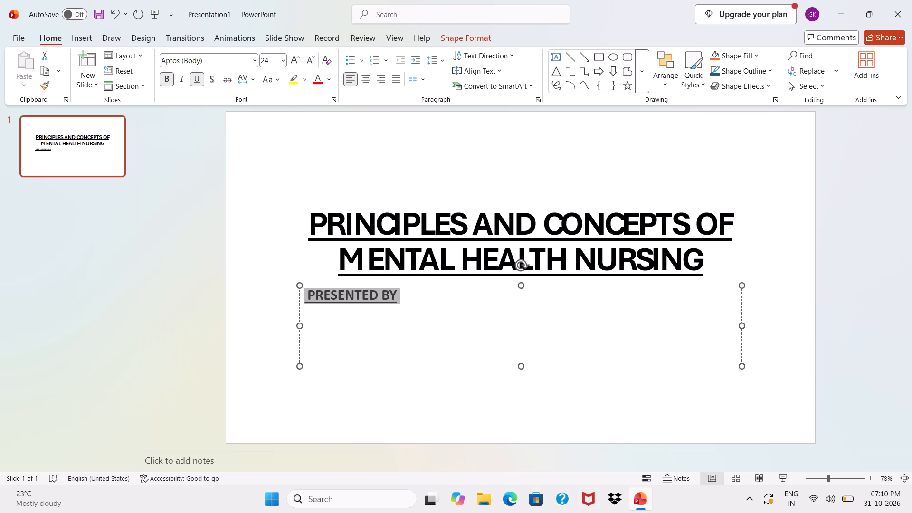
{"action": "key", "text": "ctrl+l"}
{"action": "scroll", "coordinate": [399, 320], "scroll_direction": "down", "scroll_amount": 5}
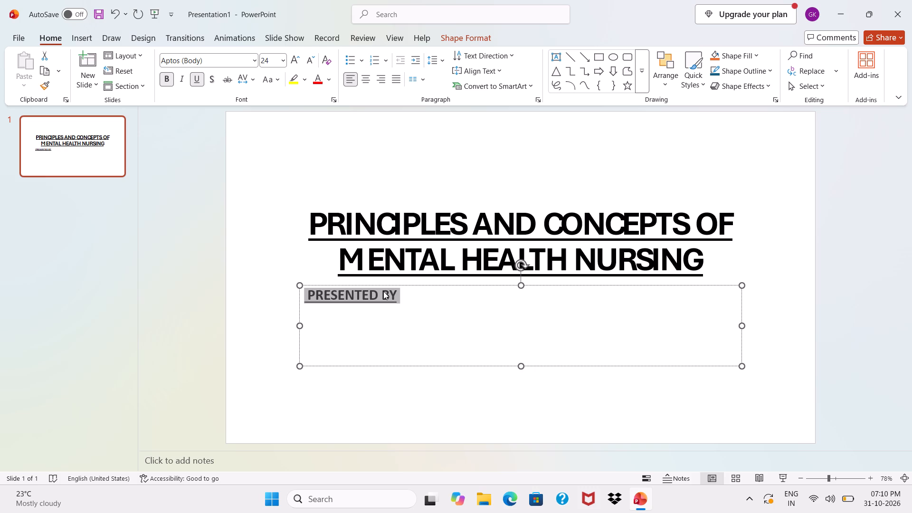
{"action": "left_click", "coordinate": [383, 291]}
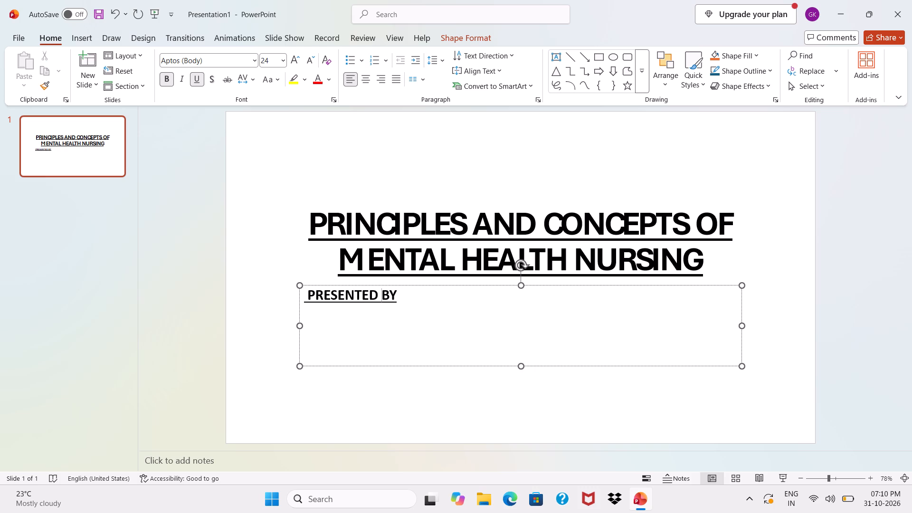
Add the presenter's name on a new line below "PRESENTED BY" in the title slide's subtitle.
{"action": "left_click", "coordinate": [413, 298]}
{"action": "key", "text": "Return"}
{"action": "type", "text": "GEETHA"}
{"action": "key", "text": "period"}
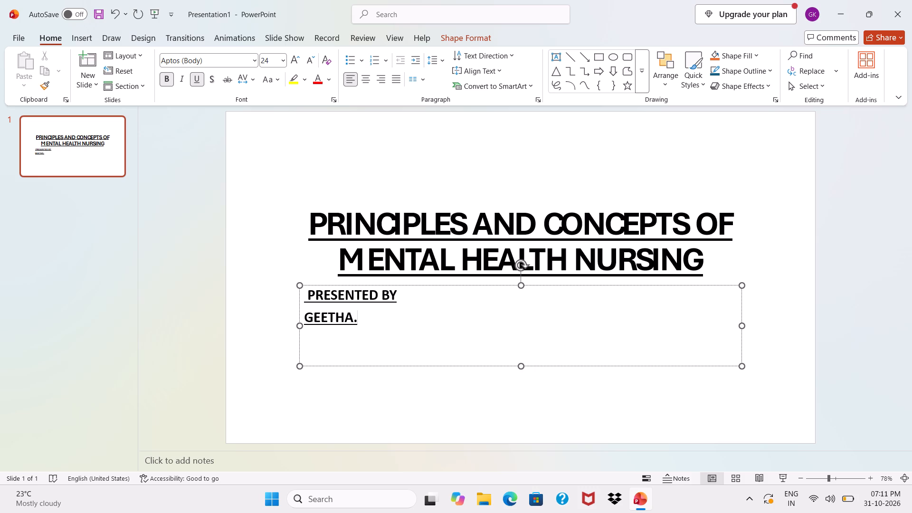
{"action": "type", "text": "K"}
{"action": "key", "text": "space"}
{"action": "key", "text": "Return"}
Add a second slide and enter "DEFINITIONS" as its title.
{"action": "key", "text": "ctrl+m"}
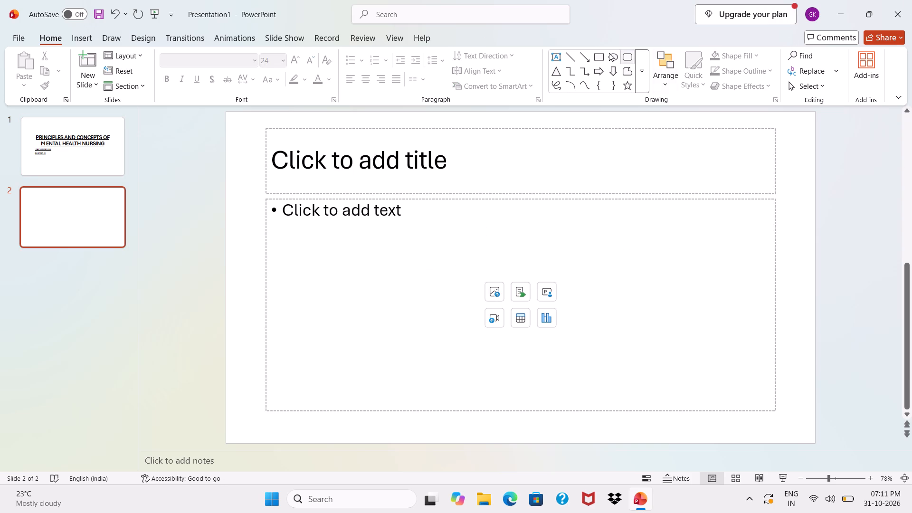
{"action": "left_click", "coordinate": [395, 183]}
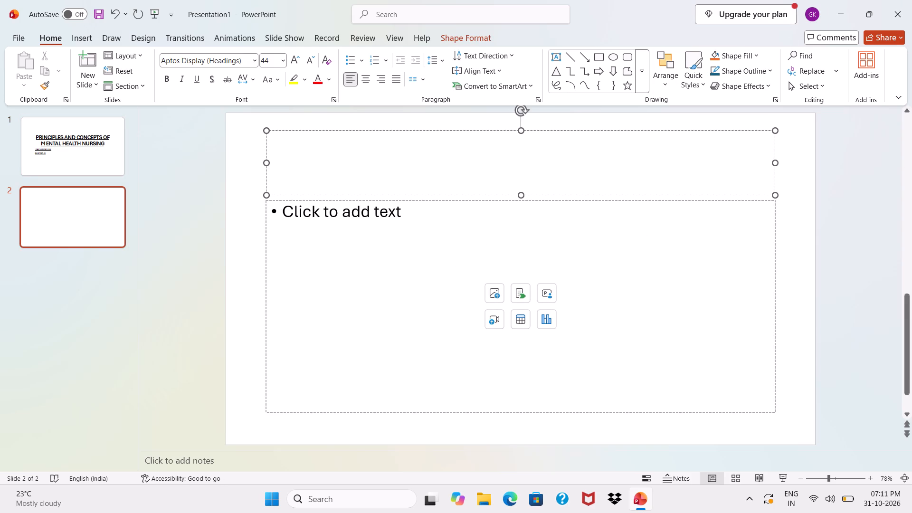
{"action": "left_click", "coordinate": [395, 183]}
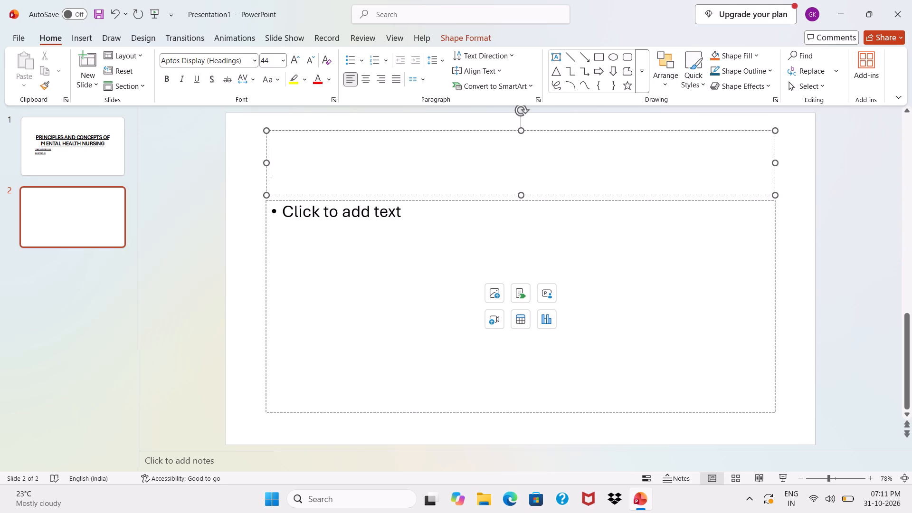
{"action": "left_click", "coordinate": [395, 183]}
{"action": "type", "text": "DE"}
{"action": "type", "text": "FINI"}
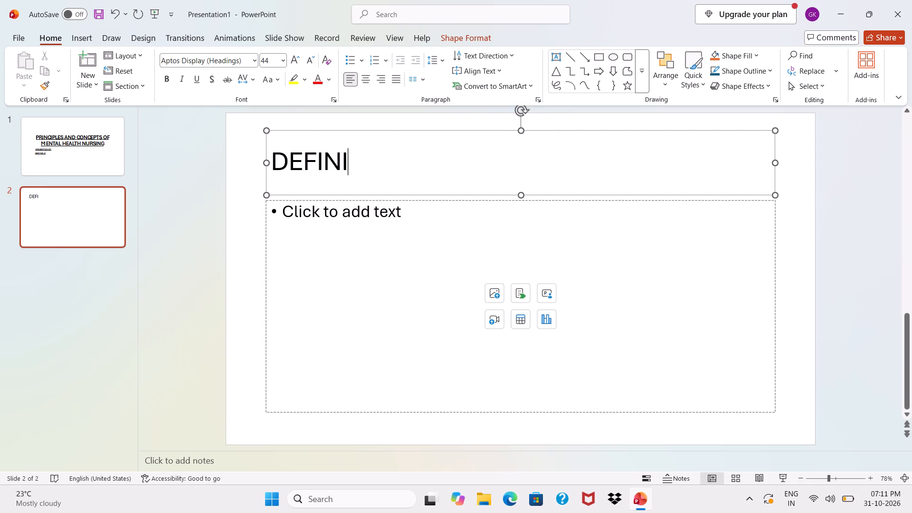
{"action": "type", "text": "TIONS"}
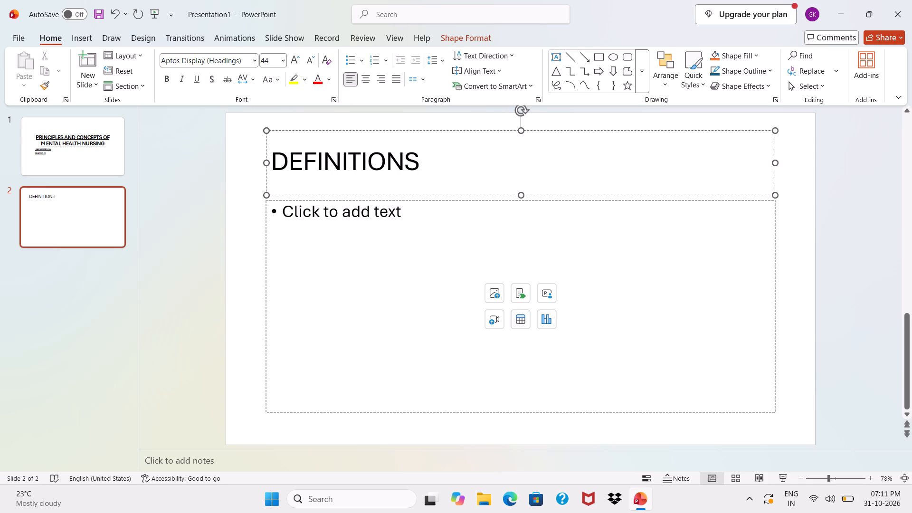
Format the "DEFINITIONS" title as bold, centred and underlined.
{"action": "key", "text": "ctrl+a"}
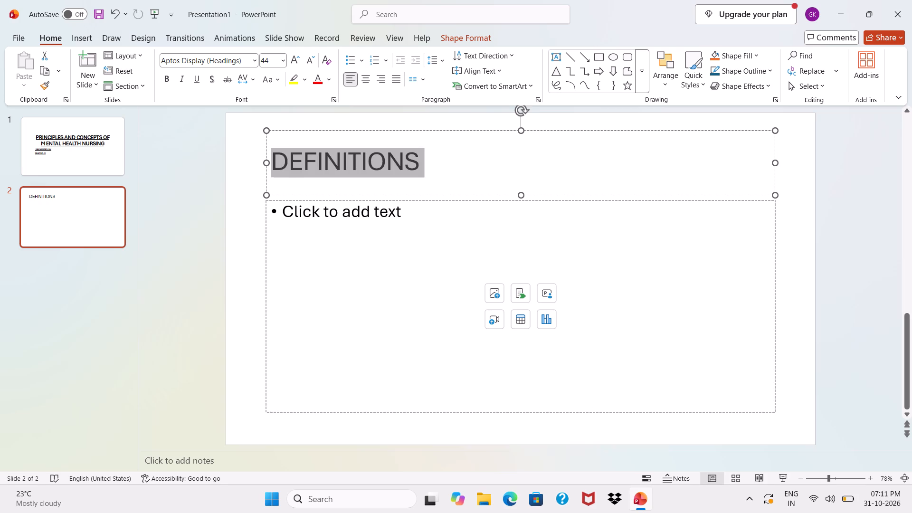
{"action": "key", "text": "ctrl+b"}
{"action": "key", "text": "ctrl+e"}
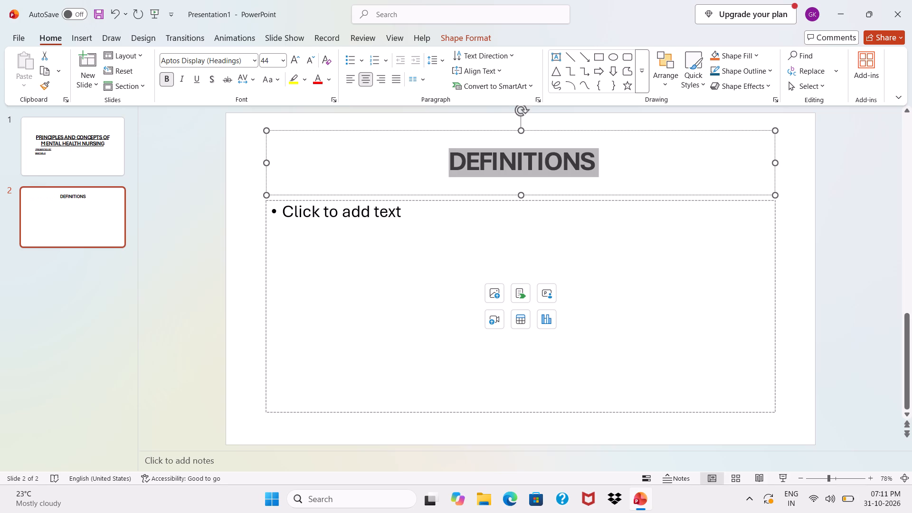
{"action": "key", "text": "ctrl+u"}
{"action": "left_click", "coordinate": [395, 183], "text": "ctrl"}
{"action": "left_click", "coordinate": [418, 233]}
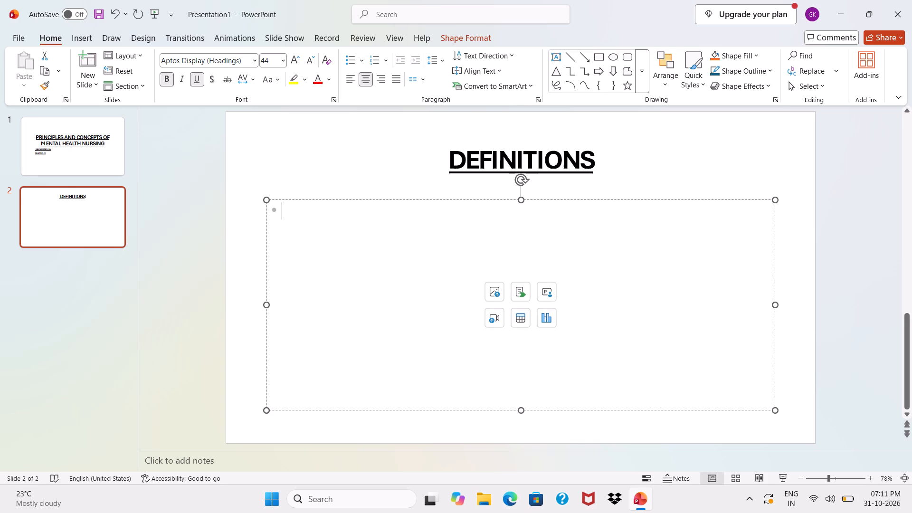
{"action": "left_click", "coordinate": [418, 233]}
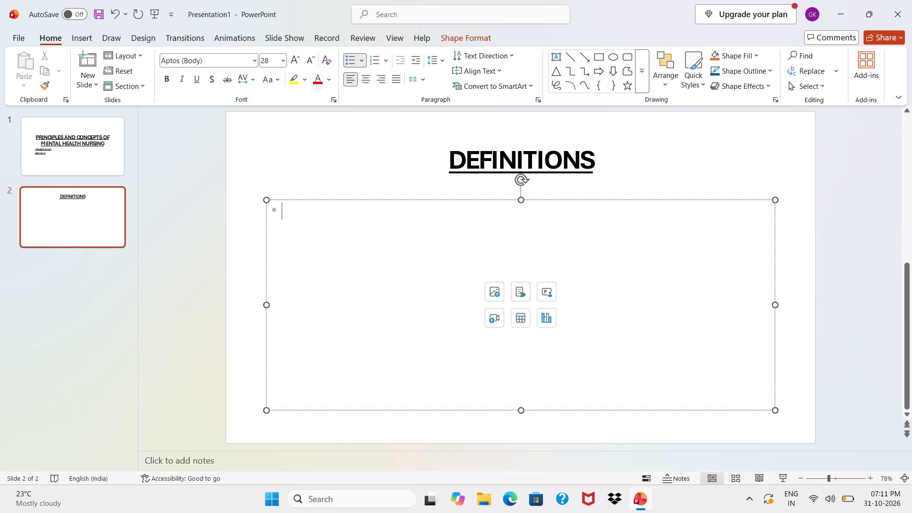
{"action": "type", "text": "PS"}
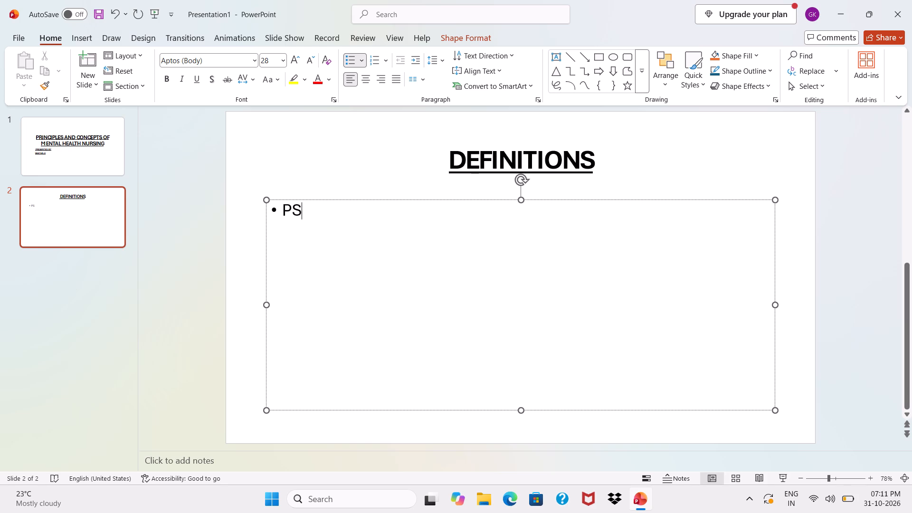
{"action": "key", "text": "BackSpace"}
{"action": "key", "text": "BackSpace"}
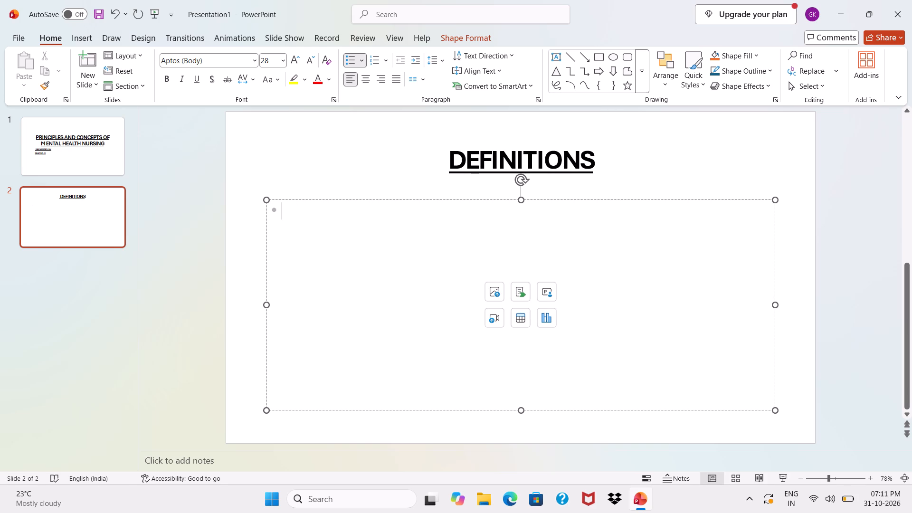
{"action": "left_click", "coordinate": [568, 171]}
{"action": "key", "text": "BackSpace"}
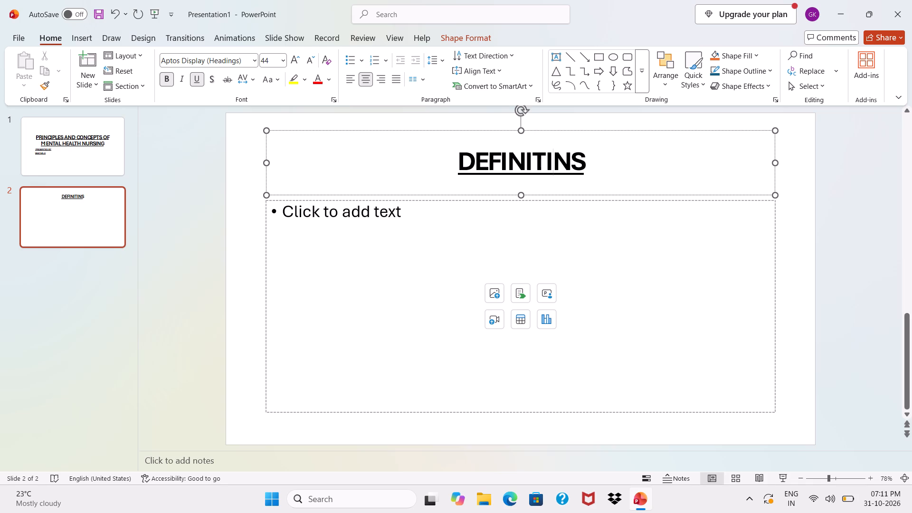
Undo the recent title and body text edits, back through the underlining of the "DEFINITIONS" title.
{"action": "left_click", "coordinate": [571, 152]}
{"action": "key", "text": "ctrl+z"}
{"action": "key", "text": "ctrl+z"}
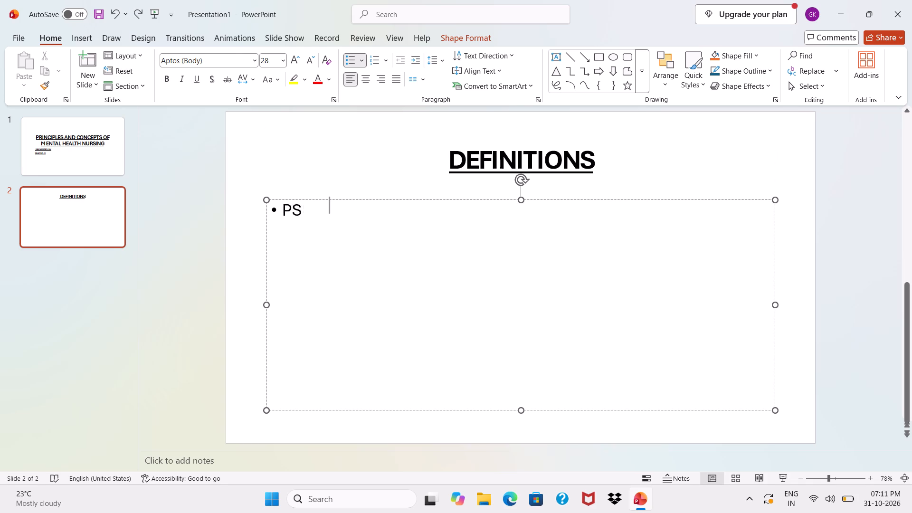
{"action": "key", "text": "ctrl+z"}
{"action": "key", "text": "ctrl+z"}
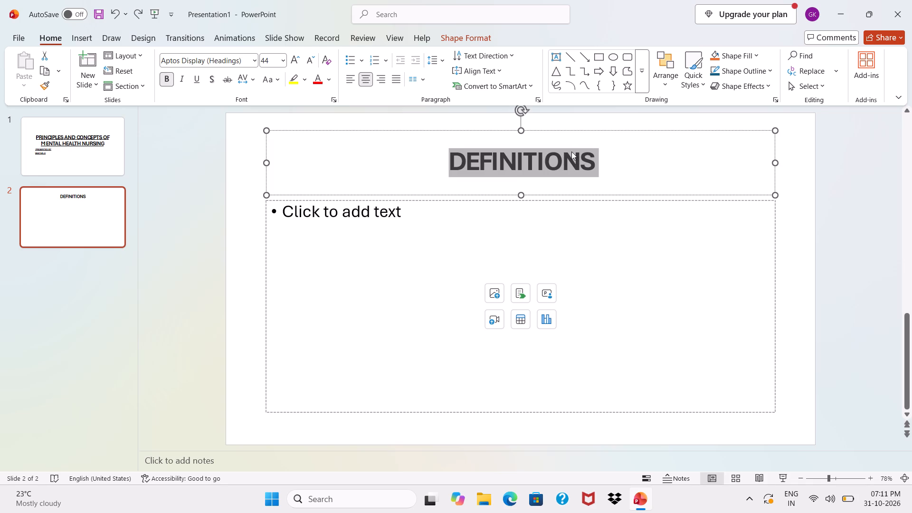
Delete the whole "DEFINITIONS" title text from the second slide.
{"action": "key", "text": "ctrl+d"}
{"action": "key", "text": "ctrl+d"}
{"action": "left_click", "coordinate": [666, 179]}
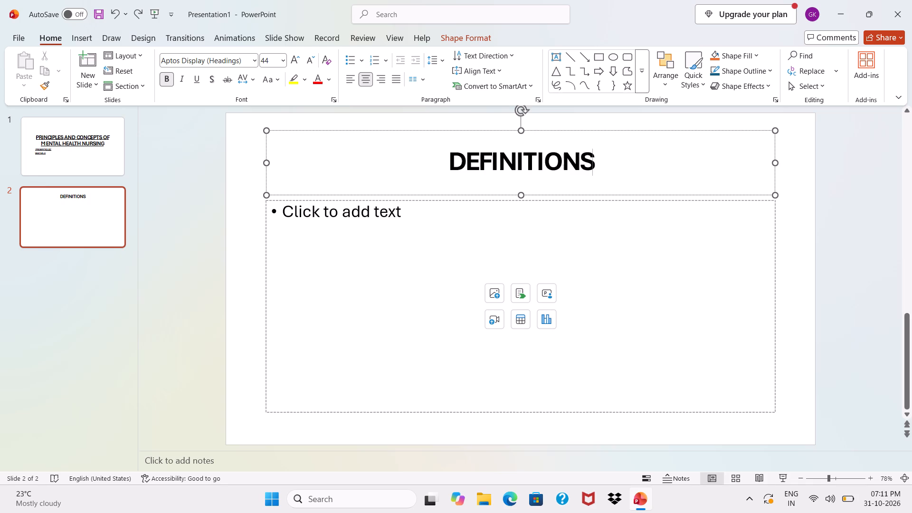
{"action": "key", "text": "ctrl+d"}
{"action": "key", "text": "BackSpace"}
{"action": "key", "text": "BackSpace"}
{"action": "key", "text": "BackSpace"}
{"action": "key", "text": "BackSpace"}
{"action": "key", "text": "BackSpace"}
{"action": "key", "text": "BackSpace"}
{"action": "key", "text": "BackSpace"}
{"action": "key", "text": "BackSpace"}
{"action": "key", "text": "BackSpace"}
{"action": "key", "text": "BackSpace"}
{"action": "key", "text": "BackSpace"}
{"action": "key", "text": "BackSpace"}
{"action": "key", "text": "BackSpace"}
{"action": "key", "text": "BackSpace"}
{"action": "key", "text": "BackSpace"}
{"action": "key", "text": "BackSpace"}
{"action": "key", "text": "BackSpace"}
{"action": "key", "text": "BackSpace"}
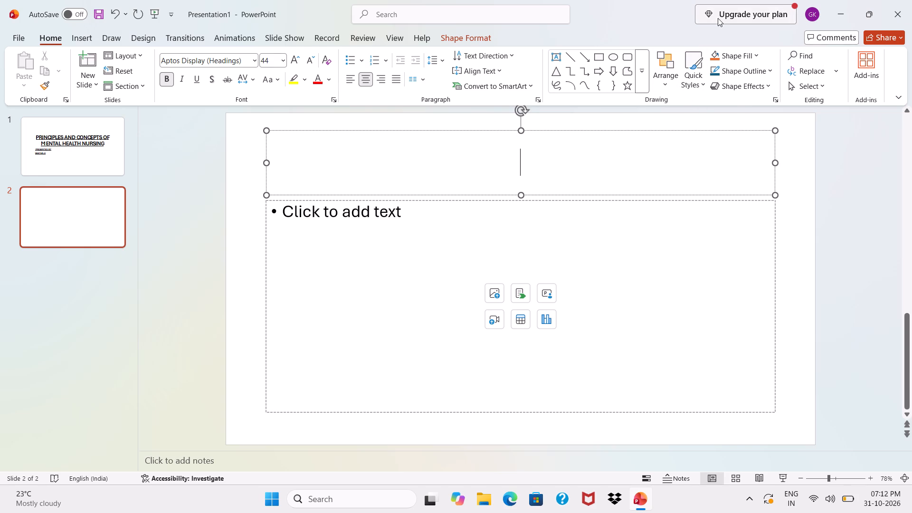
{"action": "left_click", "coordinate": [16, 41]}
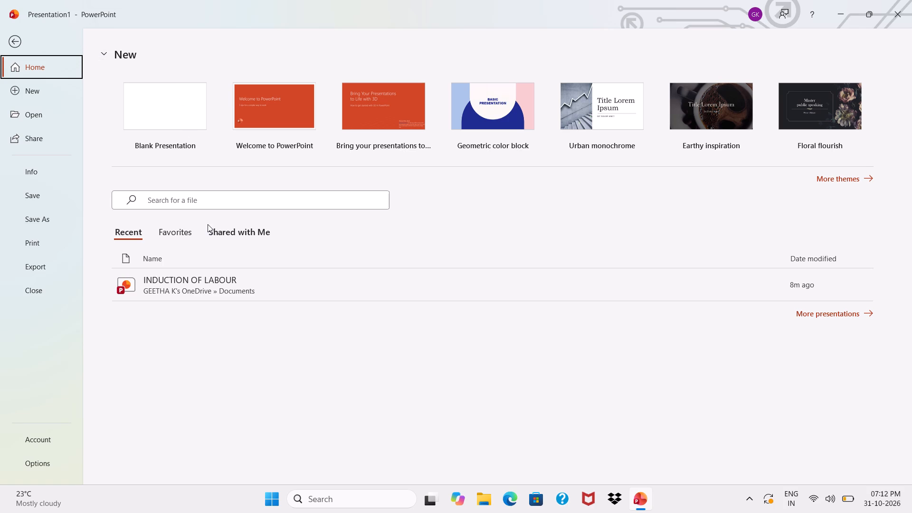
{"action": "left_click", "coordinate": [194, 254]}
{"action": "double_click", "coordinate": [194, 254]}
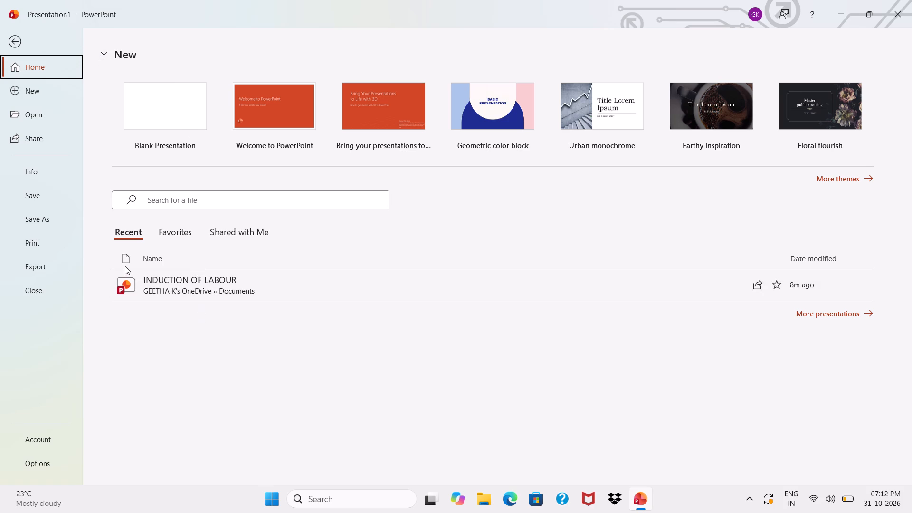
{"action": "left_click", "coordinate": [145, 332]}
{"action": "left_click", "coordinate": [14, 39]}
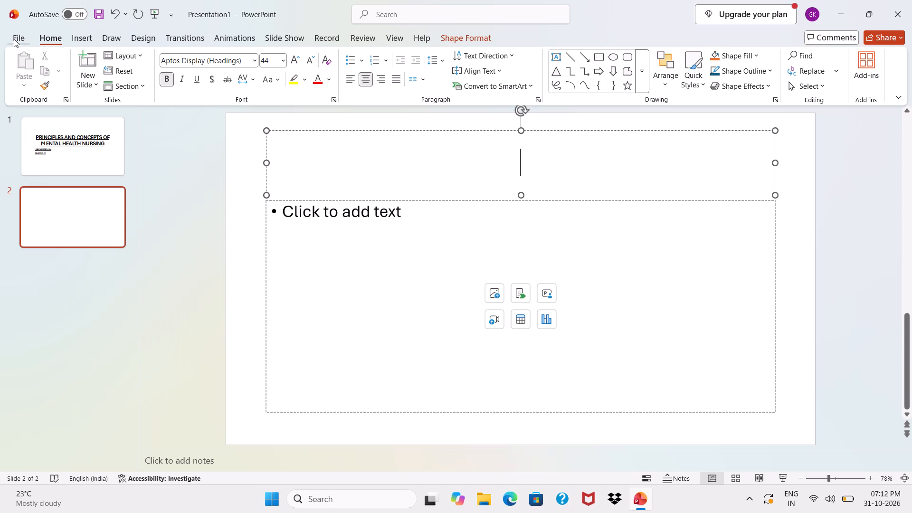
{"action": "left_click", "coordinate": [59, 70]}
Enter "INTRODUCTION" as the title of the second slide.
{"action": "left_click", "coordinate": [342, 153]}
{"action": "double_click", "coordinate": [342, 153]}
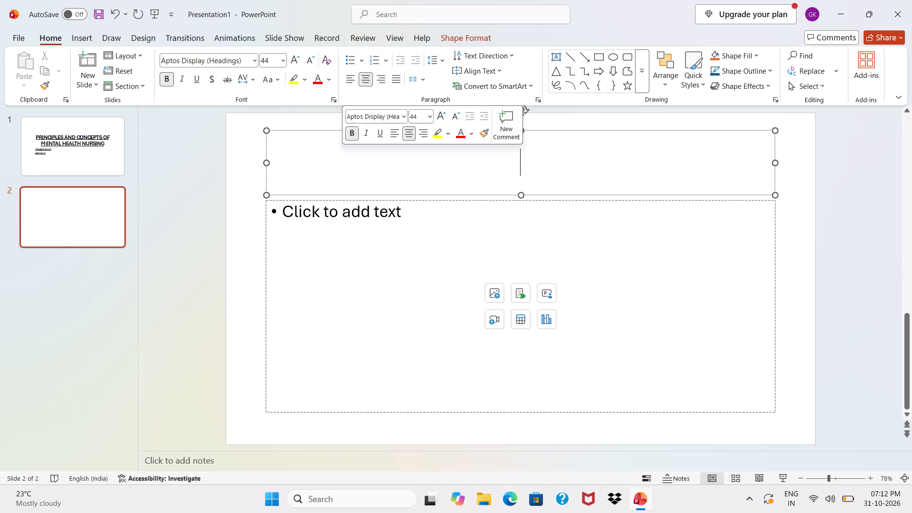
{"action": "key", "text": "i"}
{"action": "type", "text": "NTRODUCTION"}
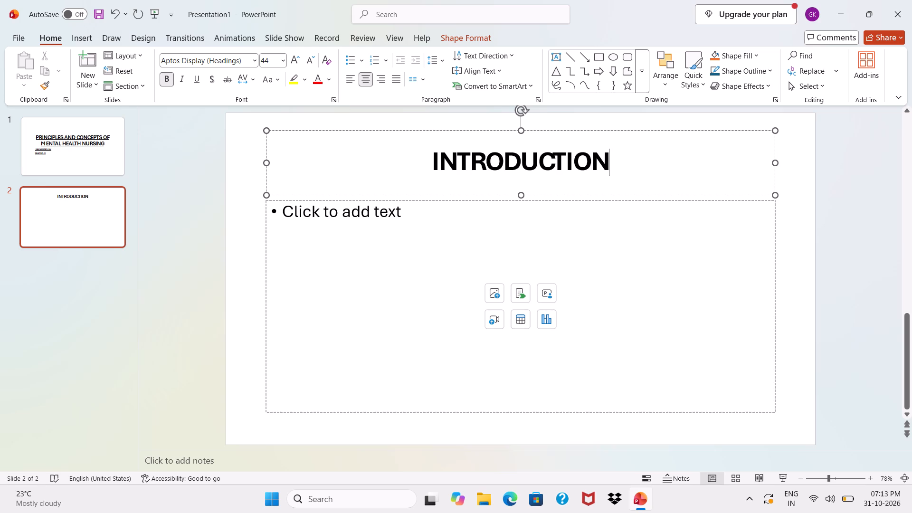
Make the whole "INTRODUCTION" title bold and underlined.
{"action": "key", "text": "ctrl+a"}
{"action": "key", "text": "ctrl+b"}
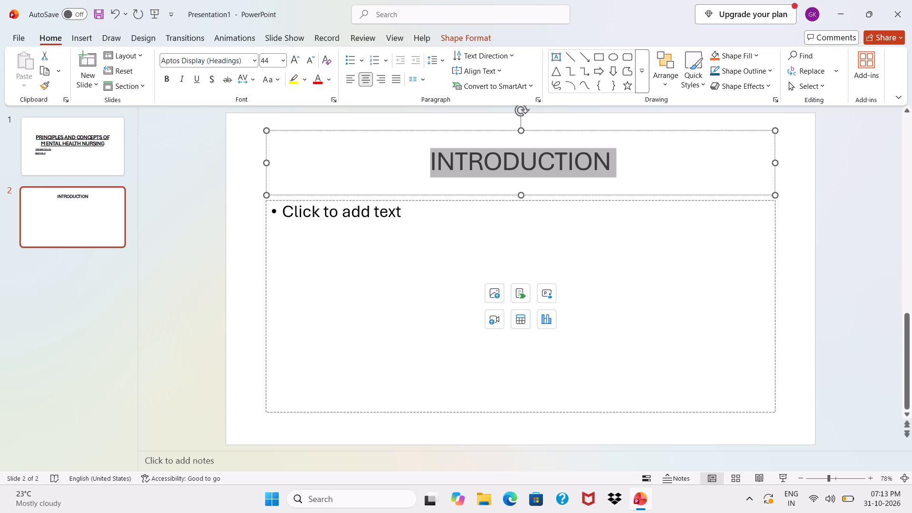
{"action": "key", "text": "ctrl+b"}
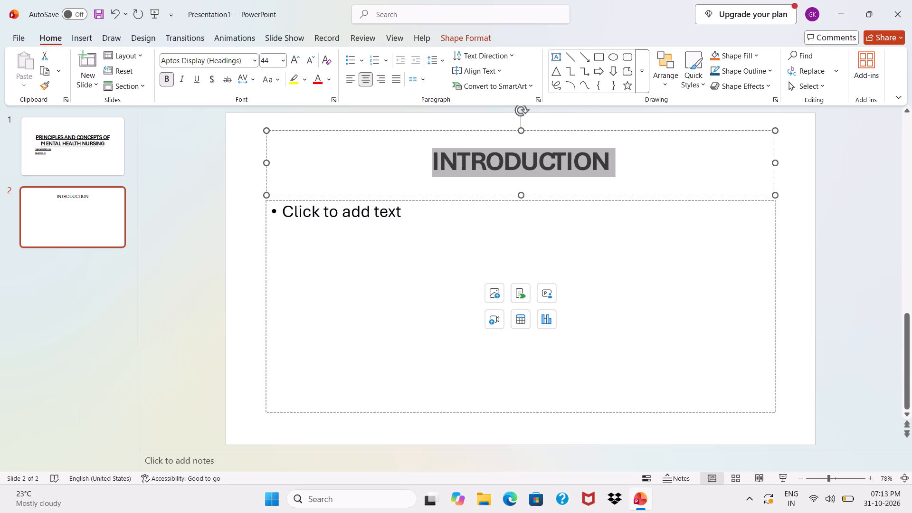
{"action": "key", "text": "ctrl+u"}
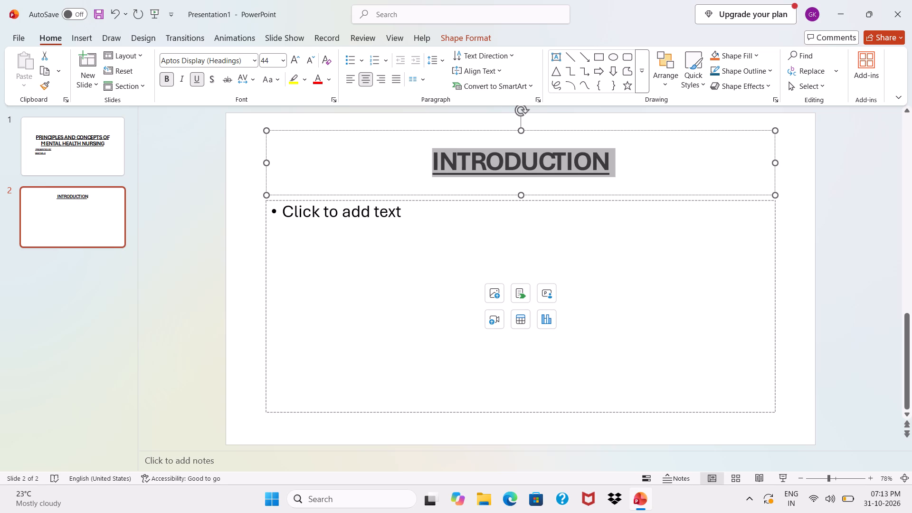
Begin the first body bullet of the introduction slide with "Mental health nursing also known as".
{"action": "left_click", "coordinate": [342, 236]}
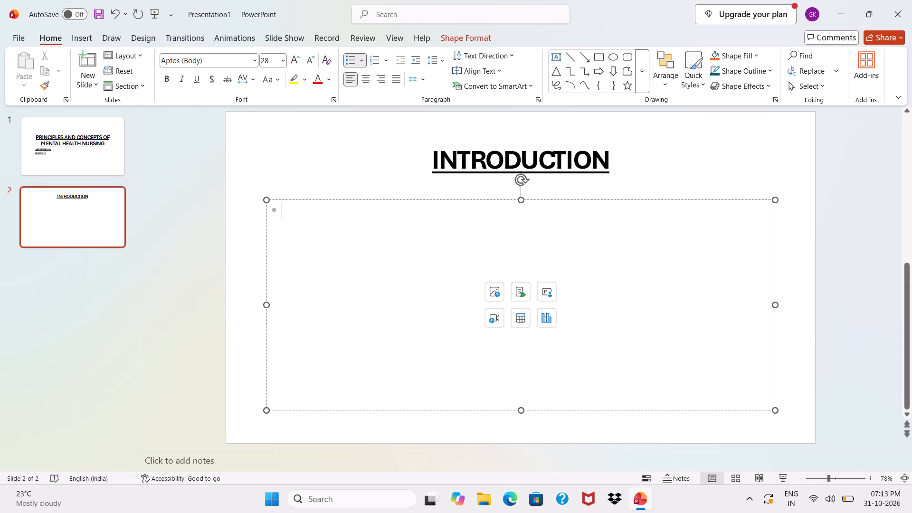
{"action": "double_click", "coordinate": [342, 236]}
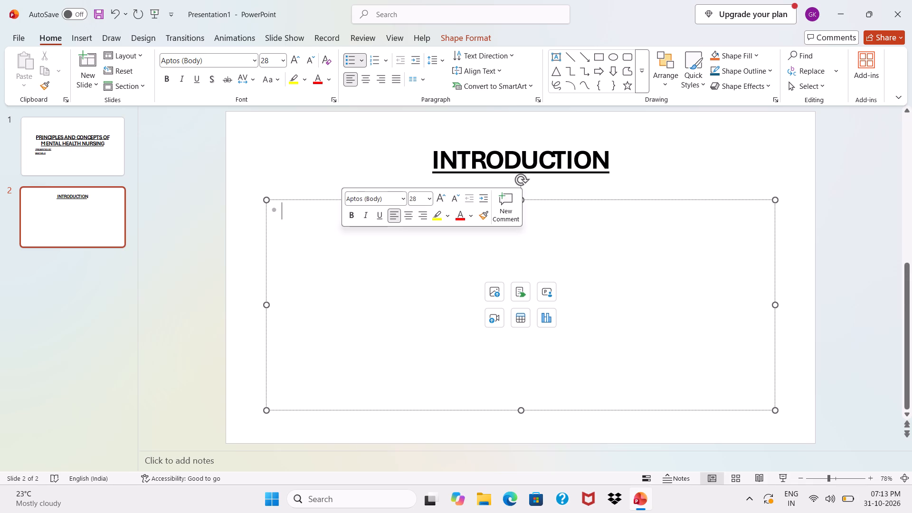
{"action": "type", "text": "ment"}
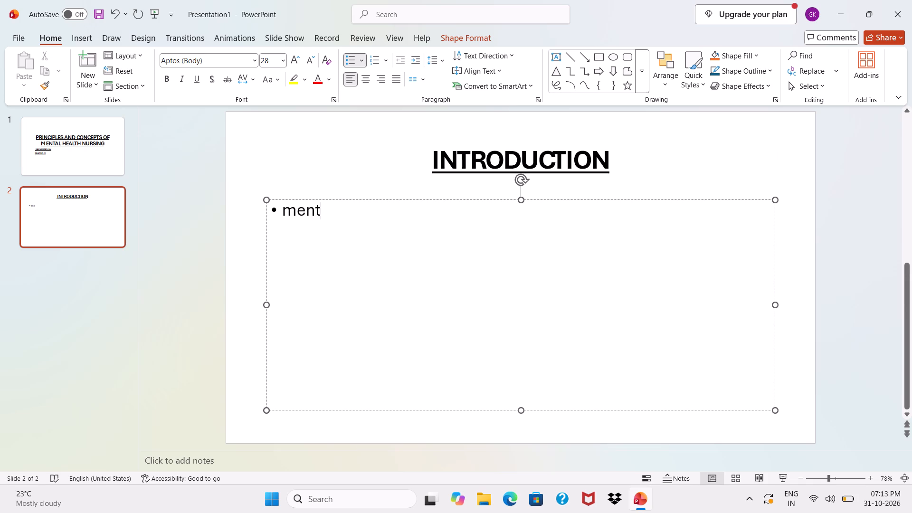
{"action": "key", "text": "BackSpace"}
{"action": "key", "text": "BackSpace"}
{"action": "key", "text": "BackSpace"}
{"action": "key", "text": "BackSpace"}
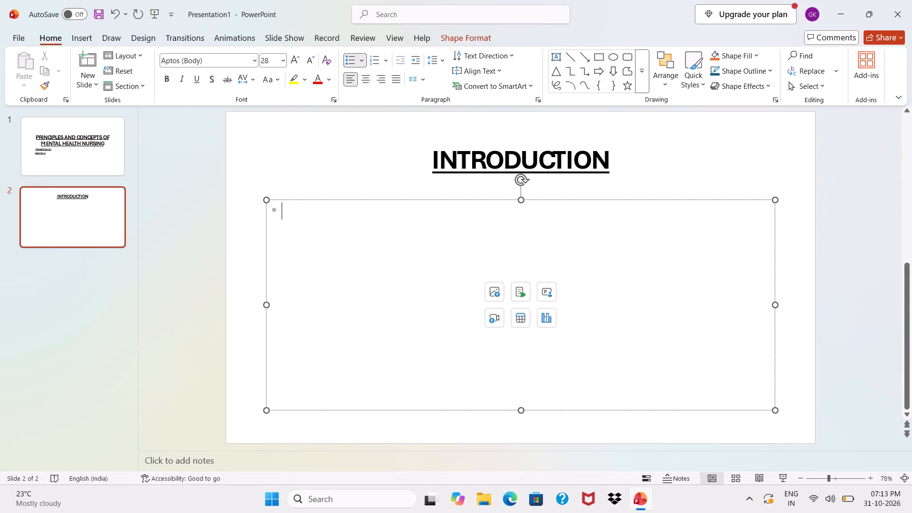
{"action": "key", "text": "shift+j"}
{"action": "key", "text": "BackSpace"}
{"action": "type", "text": "Mental health nursing also j"}
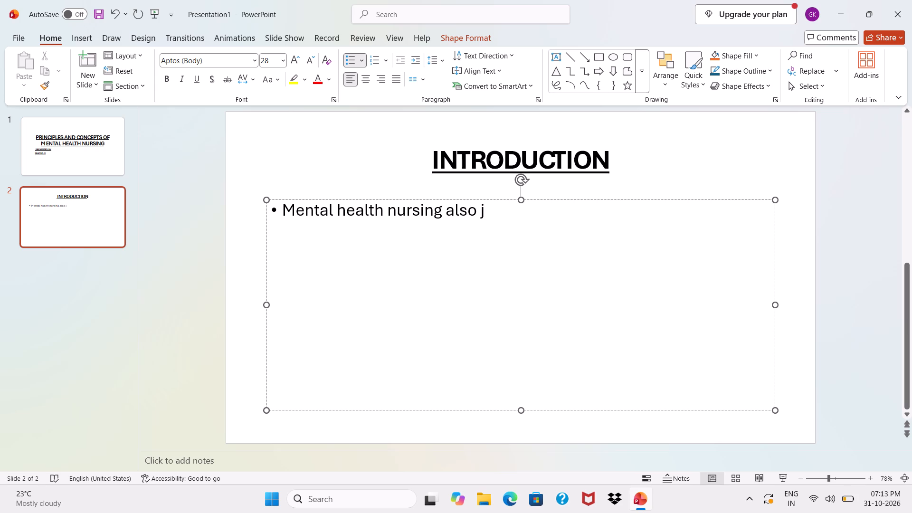
{"action": "key", "text": "BackSpace"}
{"action": "type", "text": "known as"}
{"action": "key", "text": "space"}
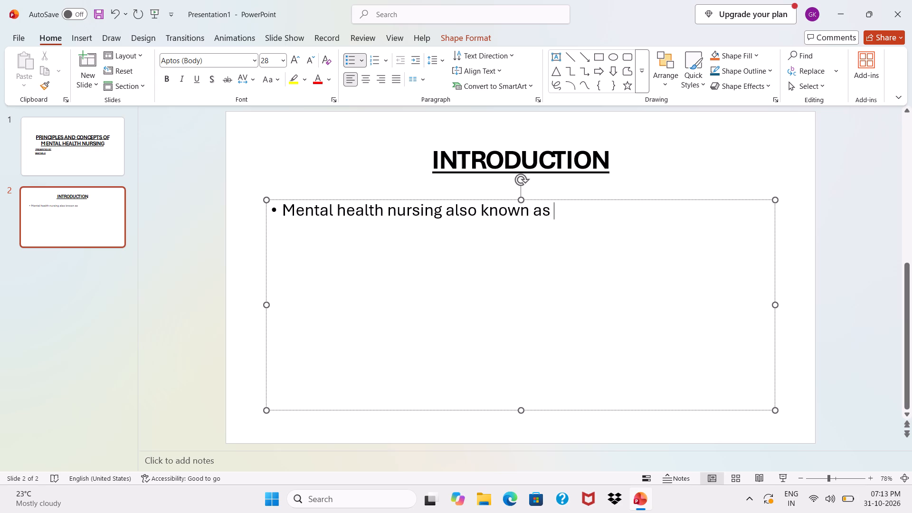
Continue the first bullet with "psychiatric nursing is a specialized".
{"action": "type", "text": "psucj"}
{"action": "key", "text": "BackSpace"}
{"action": "key", "text": "BackSpace"}
{"action": "key", "text": "BackSpace"}
{"action": "key", "text": "BackSpace"}
{"action": "type", "text": "sychiatric nur"}
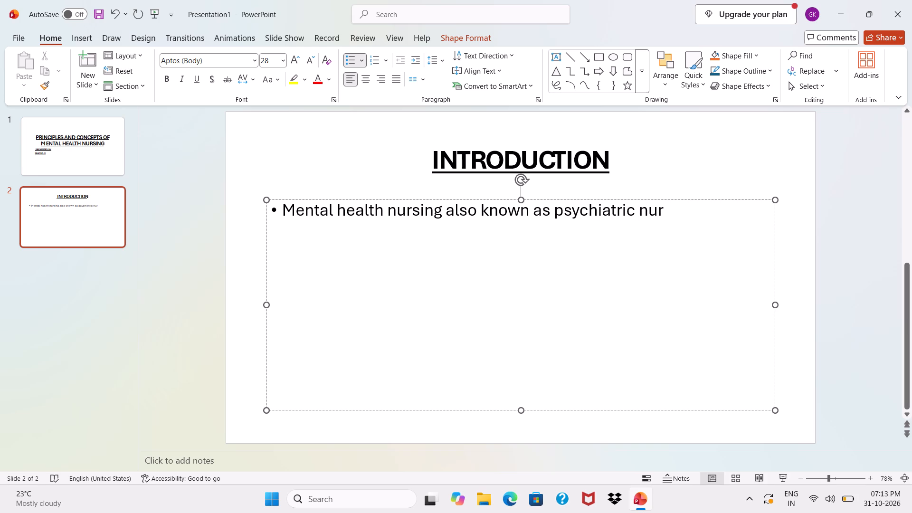
{"action": "type", "text": "sing"}
{"action": "key", "text": "space"}
{"action": "type", "text": "is a specialo"}
{"action": "key", "text": "BackSpace"}
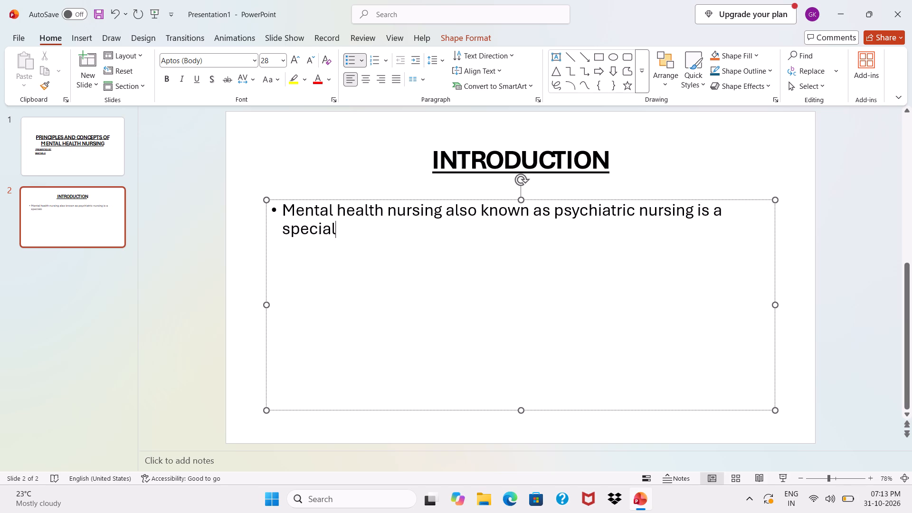
{"action": "key", "text": "i"}
{"action": "key", "text": "x"}
{"action": "key", "text": "BackSpace"}
{"action": "key", "text": "c"}
{"action": "key", "text": "BackSpace"}
{"action": "type", "text": "zed"}
{"action": "key", "text": "space"}
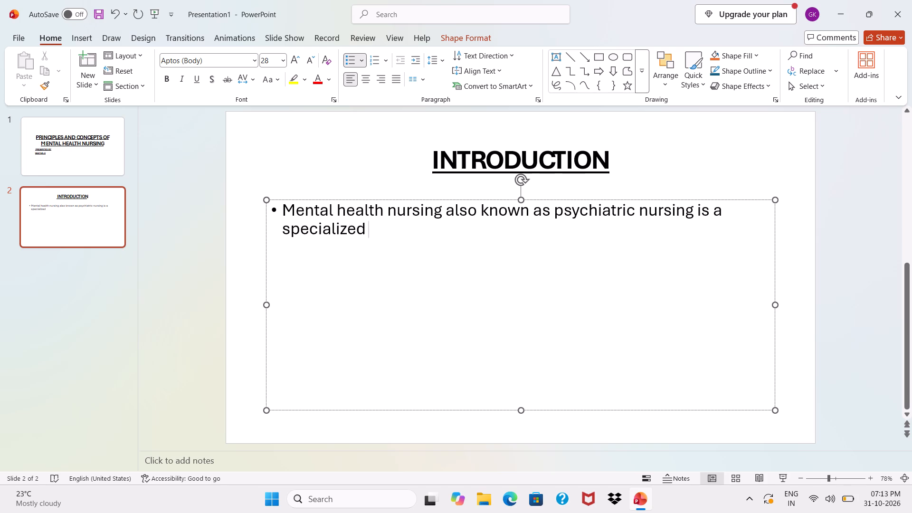
Continue the first bullet's sentence with "field of nursing practice".
{"action": "type", "text": "fiels"}
{"action": "key", "text": "BackSpace"}
{"action": "type", "text": "d o f"}
{"action": "key", "text": "BackSpace"}
{"action": "key", "text": "BackSpace"}
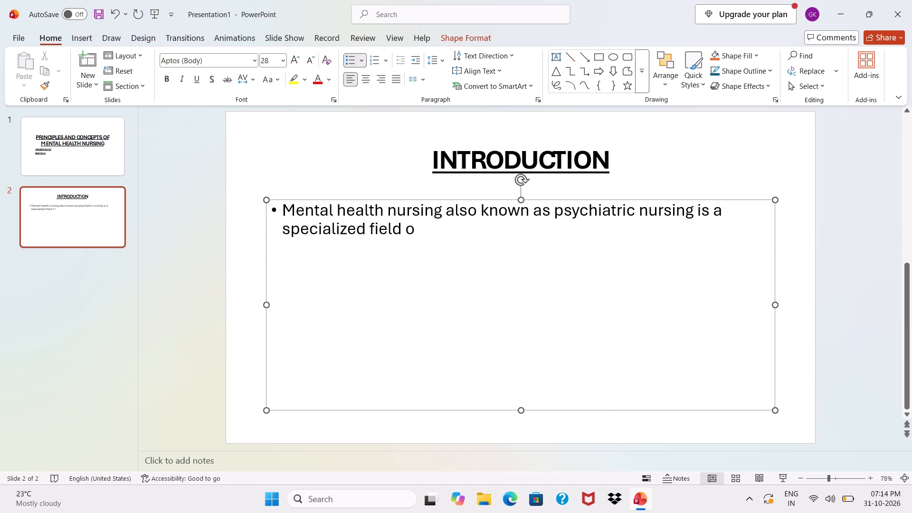
{"action": "type", "text": "f nursinf"}
{"action": "key", "text": "BackSpace"}
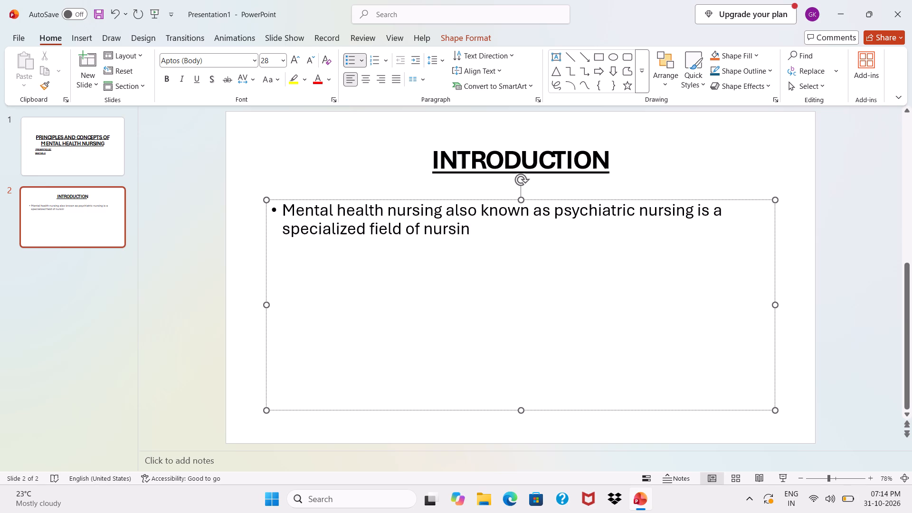
{"action": "type", "text": "g"}
{"action": "key", "text": "space"}
{"action": "type", "text": "pracgtive"}
{"action": "key", "text": "BackSpace"}
{"action": "key", "text": "BackSpace"}
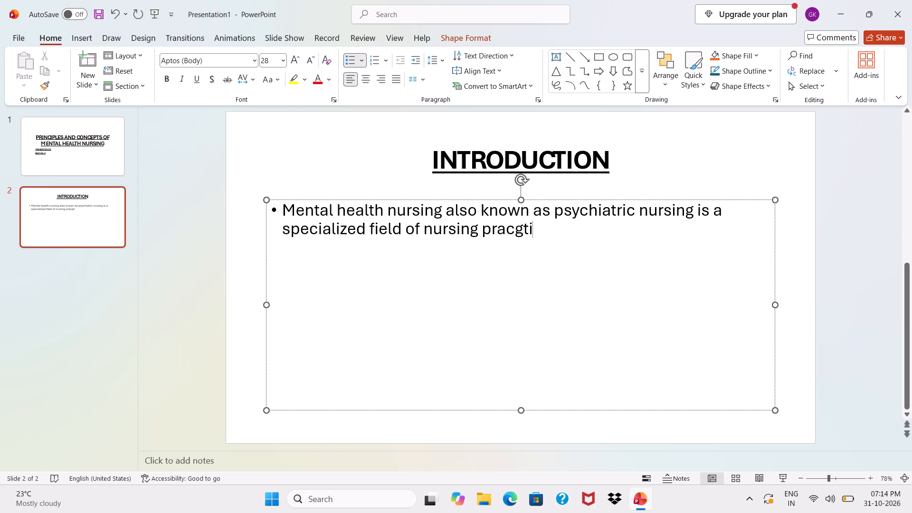
{"action": "type", "text": "ce"}
{"action": "key", "text": "space"}
Finish the first bullet with "that deals with the care of individuals with mental health disorder .".
{"action": "type", "text": "that deals with the care of im"}
{"action": "key", "text": "BackSpace"}
{"action": "type", "text": "ndividuals"}
{"action": "key", "text": "space"}
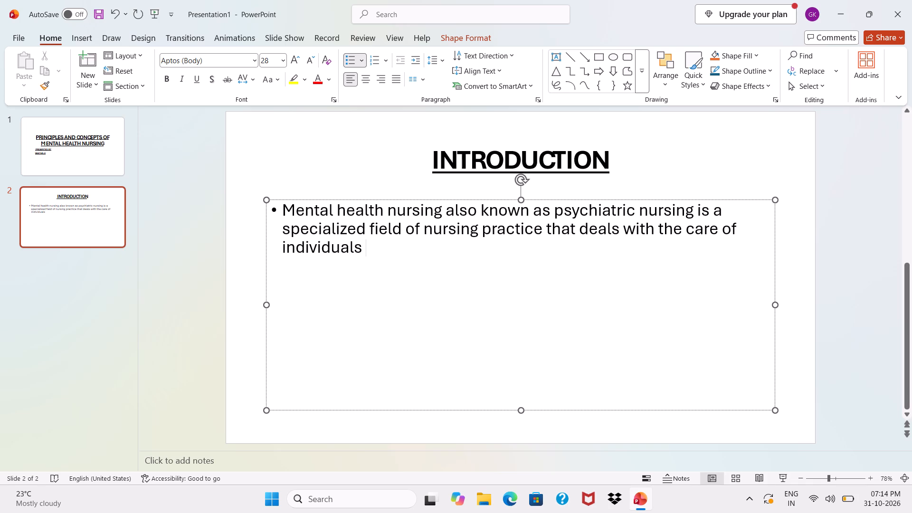
{"action": "type", "text": "with mental"}
{"action": "key", "text": "space"}
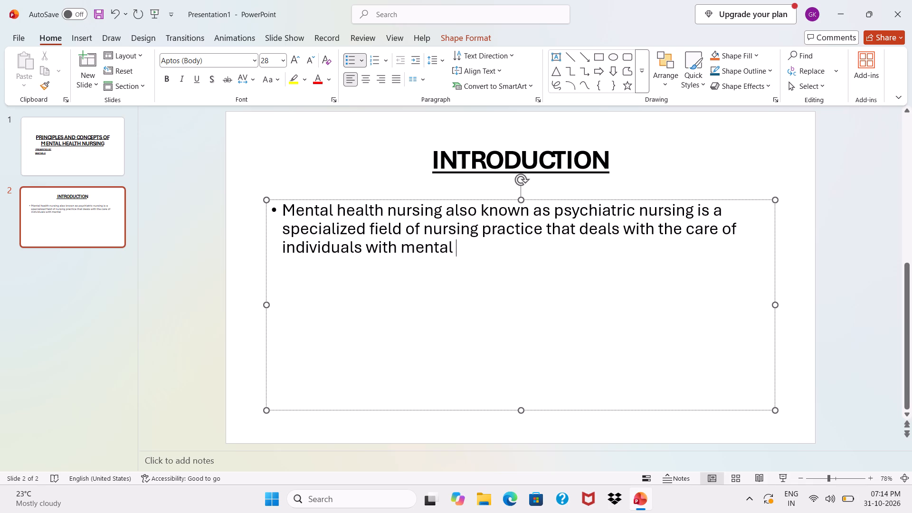
{"action": "key", "text": "j"}
{"action": "key", "text": "BackSpace"}
{"action": "type", "text": "health disorder"}
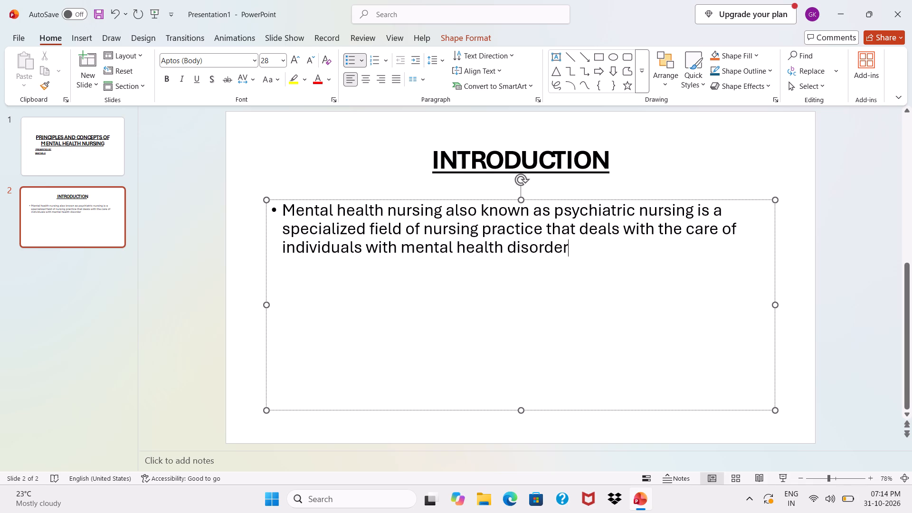
{"action": "key", "text": "space"}
{"action": "type", "text": "."}
{"action": "key", "text": "space"}
Add a second bullet to the introduction slide, beginning "It helps them to recover and improve".
{"action": "key", "text": "Return"}
{"action": "type", "text": "it"}
{"action": "key", "text": "space"}
{"action": "type", "text": "helps the"}
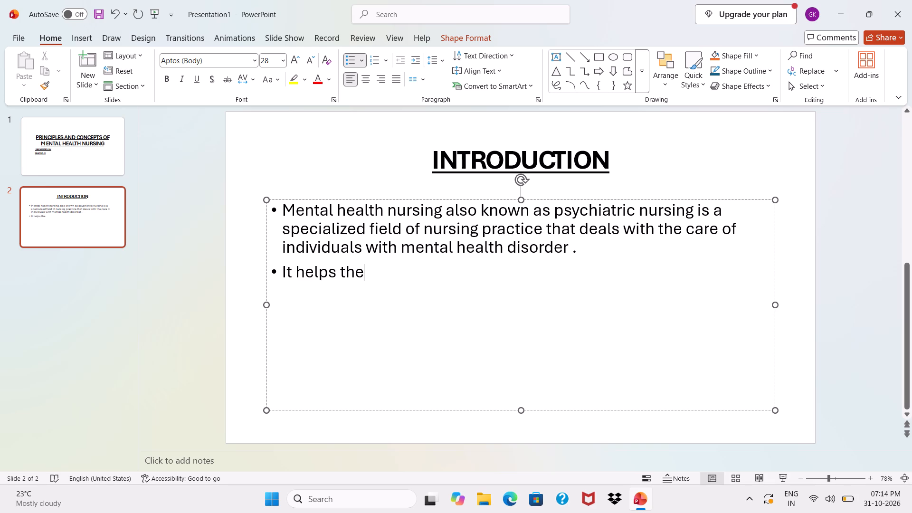
{"action": "type", "text": "m to recover"}
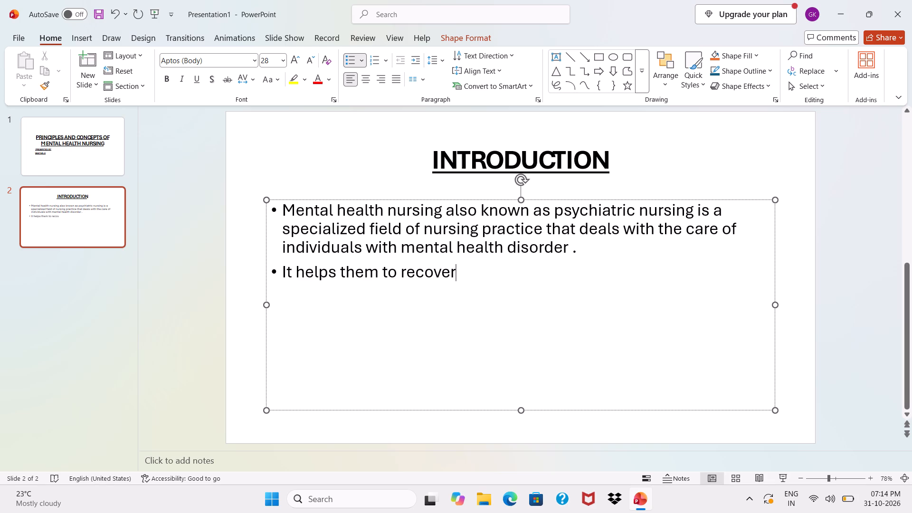
{"action": "key", "text": "space"}
{"action": "type", "text": "and i"}
{"action": "key", "text": "n"}
{"action": "key", "text": "BackSpace"}
{"action": "key", "text": "j"}
{"action": "key", "text": "BackSpace"}
{"action": "type", "text": "mproce"}
{"action": "key", "text": "BackSpace"}
{"action": "key", "text": "BackSpace"}
{"action": "key", "text": "c"}
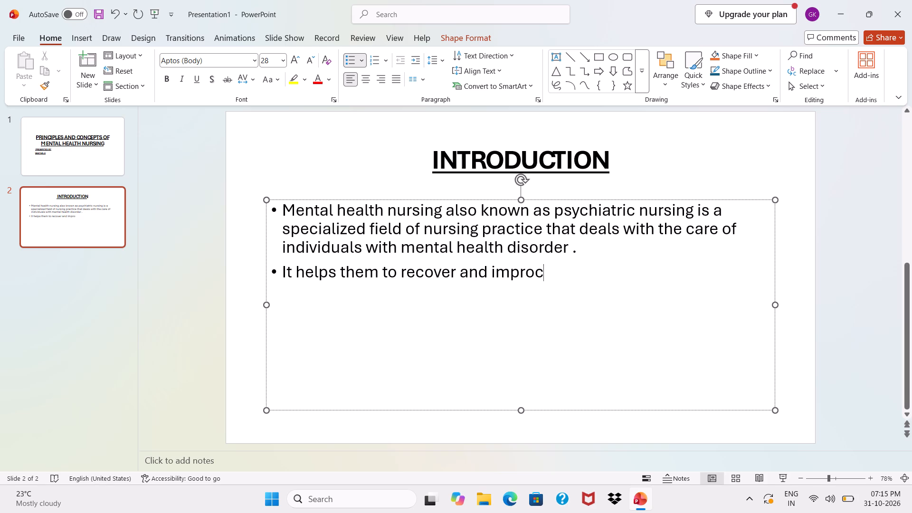
{"action": "key", "text": "BackSpace"}
{"action": "type", "text": "ve"}
{"action": "key", "text": "space"}
Continue the second bullet with "their quality of life".
{"action": "type", "text": "thi"}
{"action": "key", "text": "BackSpace"}
{"action": "type", "text": "eir w"}
{"action": "key", "text": "BackSpace"}
{"action": "type", "text": "qualiyy o\\"}
{"action": "key", "text": "BackSpace"}
{"action": "key", "text": "BackSpace"}
{"action": "key", "text": "BackSpace"}
{"action": "key", "text": "BackSpace"}
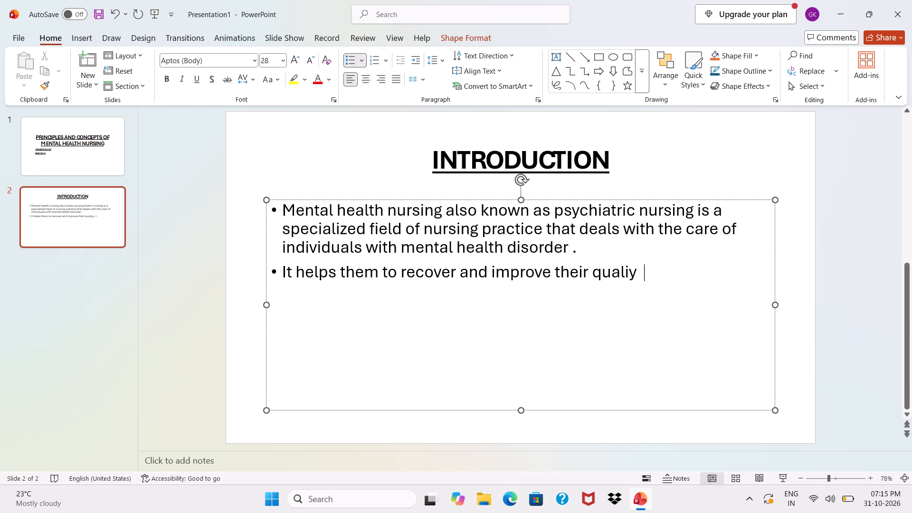
{"action": "key", "text": "BackSpace"}
{"action": "type", "text": "tu"}
{"action": "key", "text": "space"}
{"action": "key", "text": "BackSpace"}
{"action": "key", "text": "BackSpace"}
{"action": "key", "text": "u"}
{"action": "key", "text": "BackSpace"}
{"action": "type", "text": "y of lidr"}
{"action": "key", "text": "BackSpace"}
{"action": "key", "text": "BackSpace"}
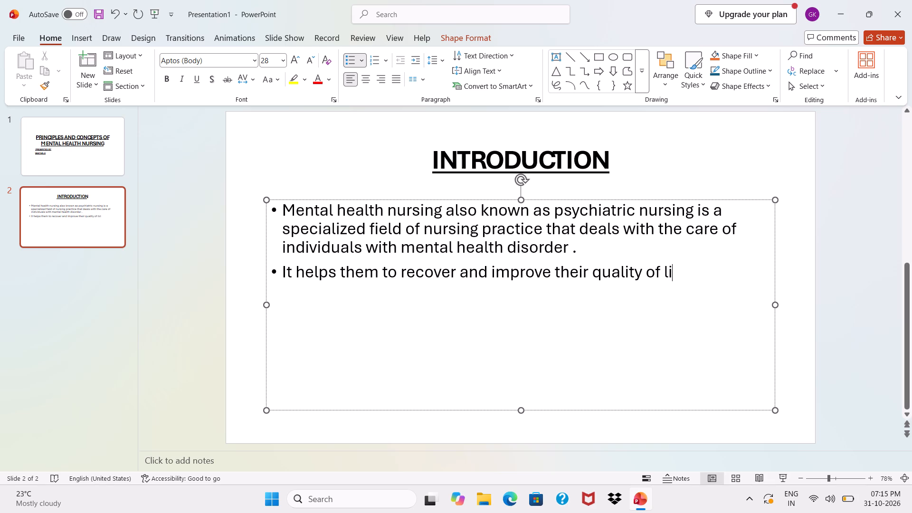
{"action": "type", "text": "ge"}
{"action": "key", "text": "BackSpace"}
{"action": "key", "text": "BackSpace"}
{"action": "key", "text": "g"}
{"action": "key", "text": "BackSpace"}
{"action": "type", "text": "fe"}
{"action": "key", "text": "space"}
Extend the second bullet with ".Mental health nurses provide care of individuals".
{"action": "key", "text": "period"}
{"action": "type", "text": "MEn"}
{"action": "key", "text": "BackSpace"}
{"action": "key", "text": "BackSpace"}
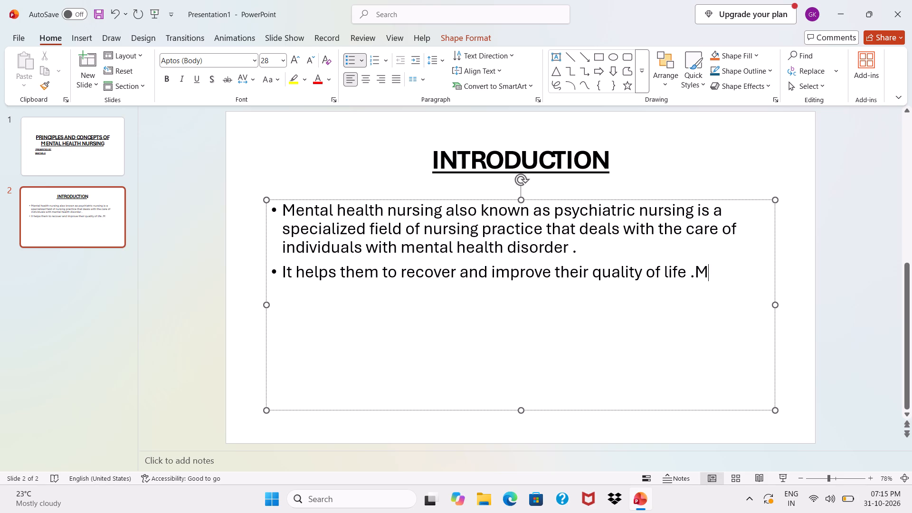
{"action": "type", "text": "ental"}
{"action": "key", "text": "space"}
{"action": "type", "text": "health nurses provide"}
{"action": "key", "text": "space"}
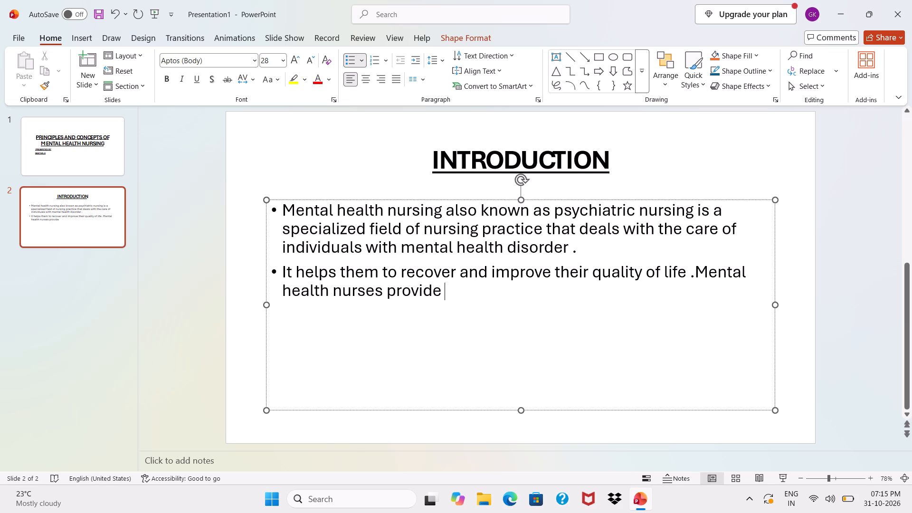
{"action": "type", "text": "care of individuals"}
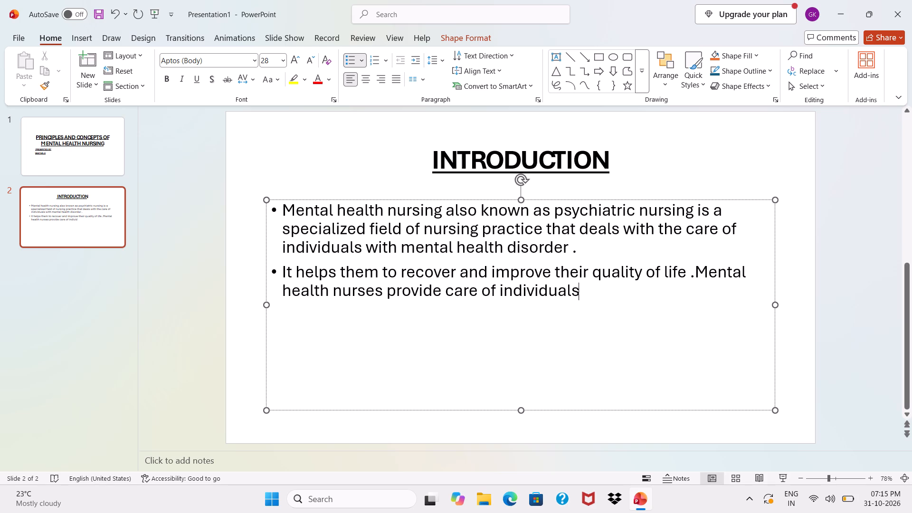
Continue the second bullet's sentence with " , families, ".
{"action": "key", "text": "space"}
{"action": "type", "text": ","}
{"action": "key", "text": "space"}
{"action": "type", "text": "fami"}
{"action": "type", "text": "lies, a"}
{"action": "key", "text": "BackSpace"}
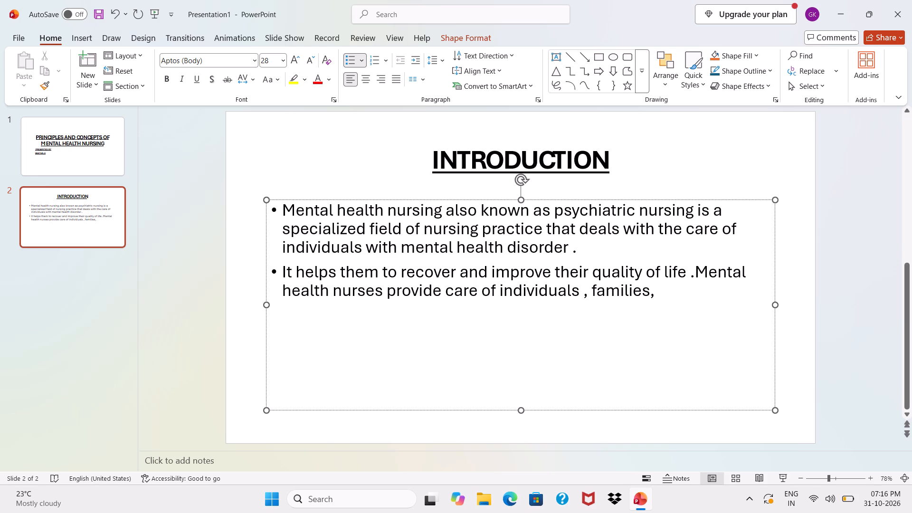
Continue the second bullet's sentence with "grou[s and communities".
{"action": "type", "text": "grou[s a"}
{"action": "type", "text": "md"}
{"action": "key", "text": "space"}
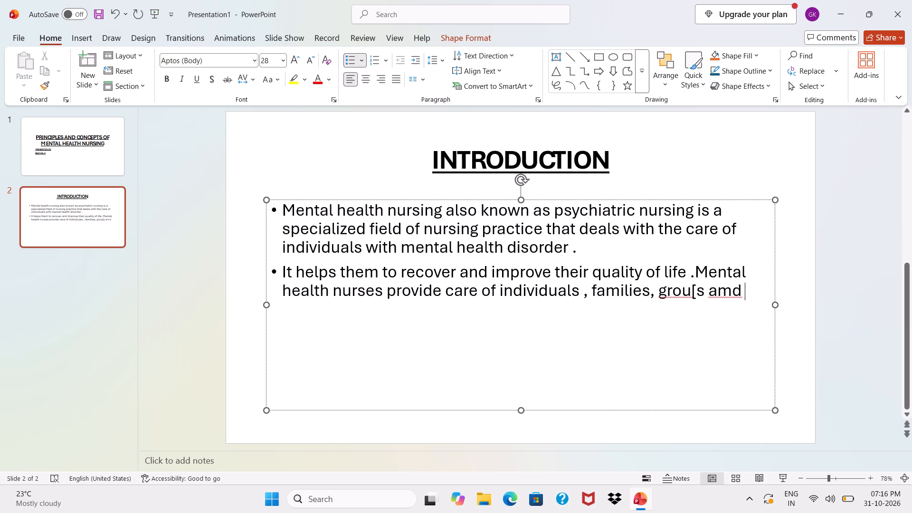
{"action": "key", "text": "BackSpace"}
{"action": "key", "text": "BackSpace"}
{"action": "key", "text": "BackSpace"}
{"action": "type", "text": "nd cp"}
{"action": "key", "text": "BackSpace"}
{"action": "type", "text": "ommum"}
{"action": "key", "text": "BackSpace"}
{"action": "type", "text": "no"}
{"action": "key", "text": "BackSpace"}
{"action": "type", "text": "ities"}
{"action": "key", "text": "space"}
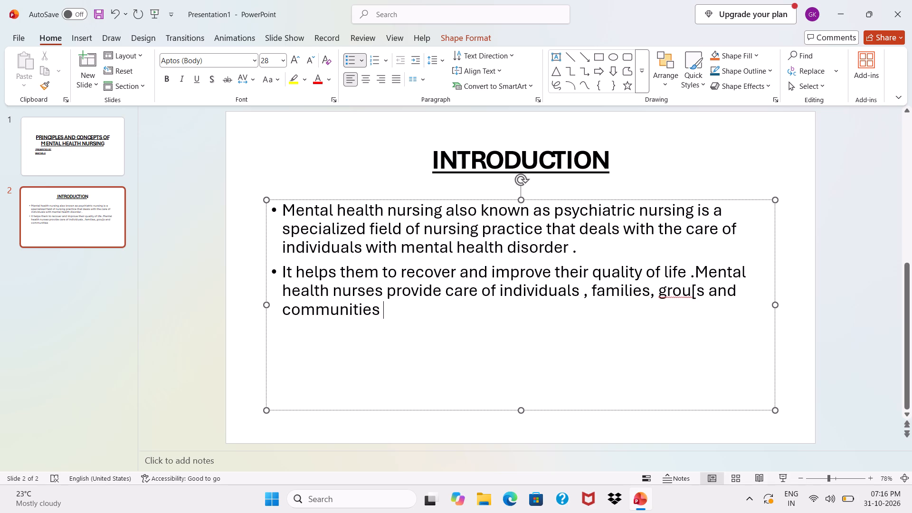
Finish the second bullet with "to promote mental health".
{"action": "type", "text": "to ["}
{"action": "key", "text": "BackSpace"}
{"action": "type", "text": "prom"}
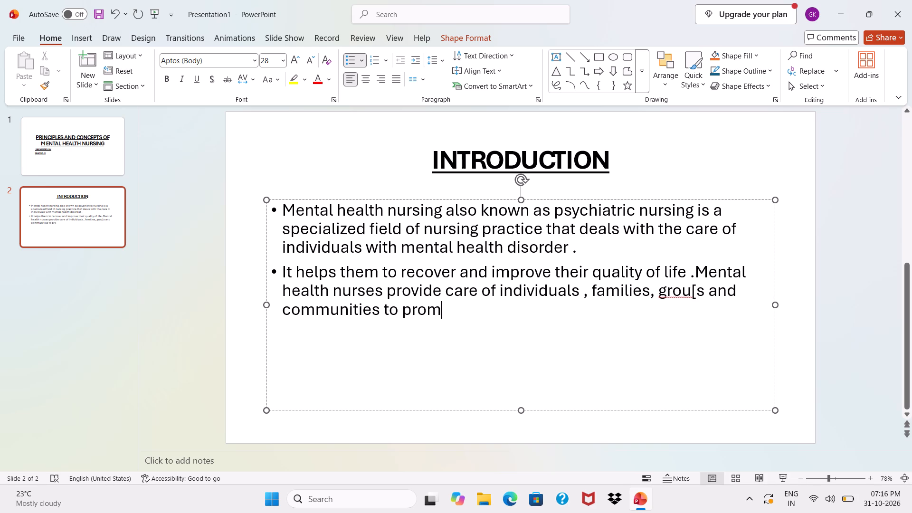
{"action": "key", "text": "p"}
{"action": "key", "text": "BackSpace"}
{"action": "type", "text": "ote"}
{"action": "key", "text": "space"}
{"action": "type", "text": "mental health"}
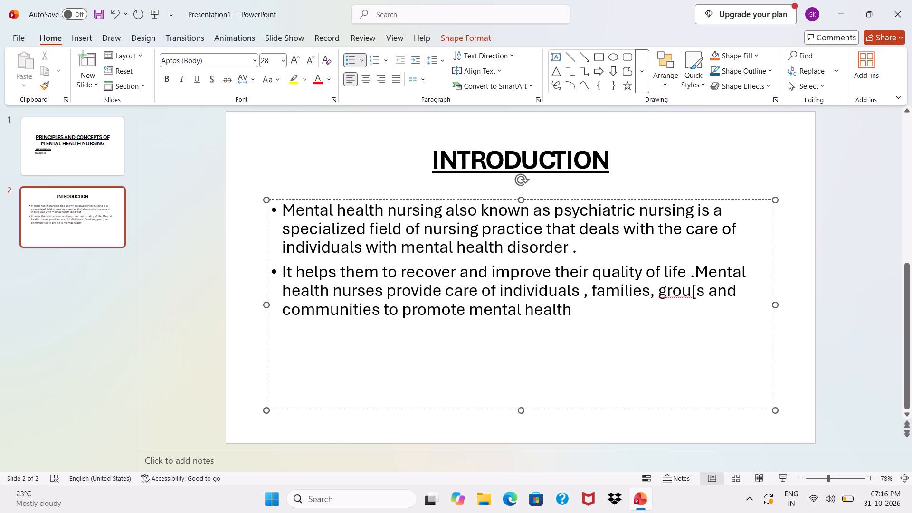
Add a third bullet to the introduction slide, beginning "They work in hospitals".
{"action": "key", "text": "Return"}
{"action": "type", "text": "They work in"}
{"action": "key", "text": "space"}
{"action": "type", "text": "go"}
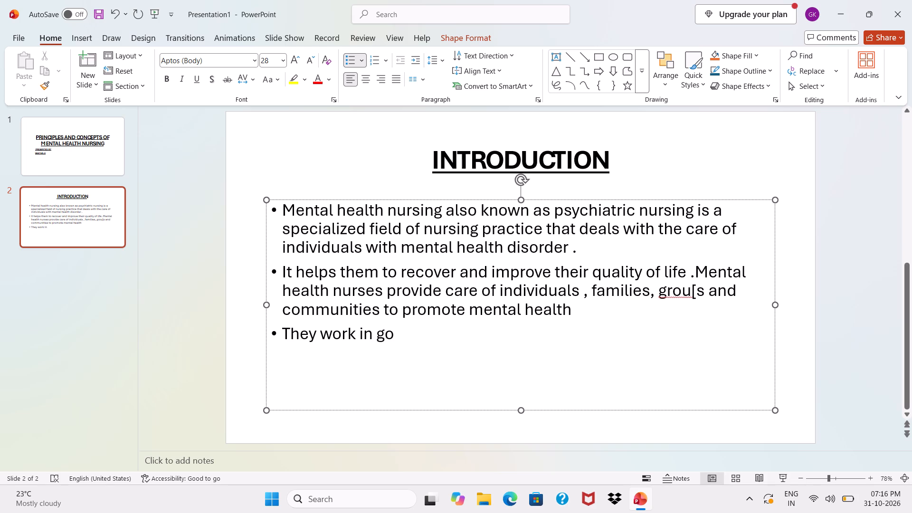
{"action": "key", "text": "BackSpace"}
{"action": "key", "text": "BackSpace"}
{"action": "key", "text": "g"}
{"action": "key", "text": "BackSpace"}
{"action": "key", "text": "h"}
{"action": "type", "text": "ospitals"}
{"action": "key", "text": "space"}
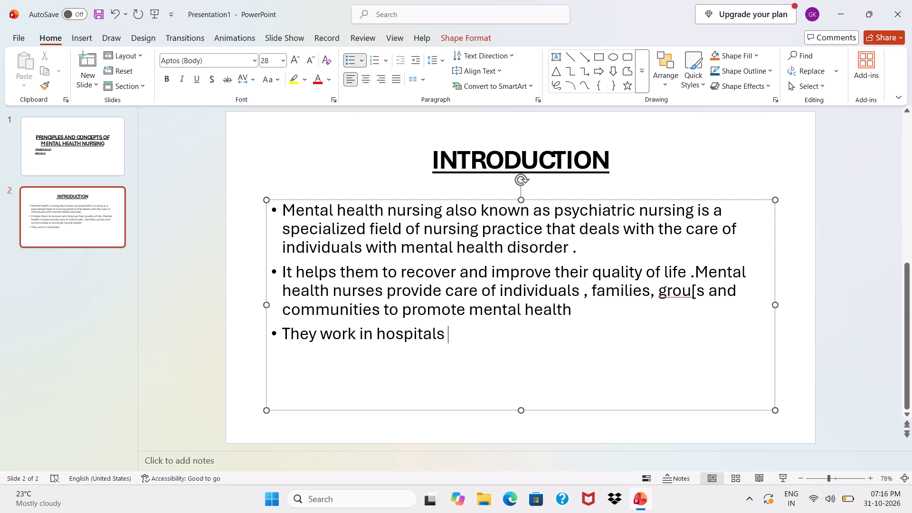
Continue the list of workplaces in the third bullet with ", clinics ,".
{"action": "type", "text": ", cli"}
{"action": "type", "text": "nics , jal"}
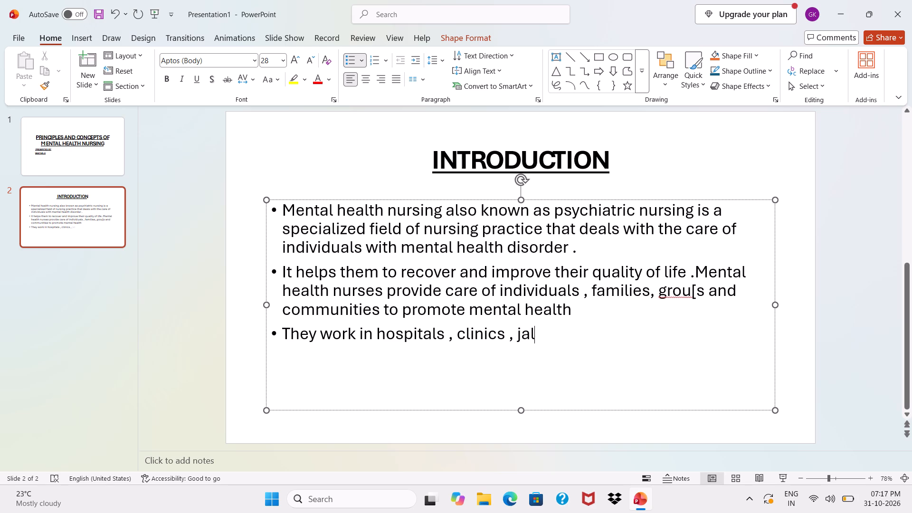
{"action": "key", "text": "BackSpace"}
{"action": "key", "text": "BackSpace"}
{"action": "key", "text": "BackSpace"}
Add "half way homes" after "clinics ," in the third bullet.
{"action": "type", "text": "hald"}
{"action": "key", "text": "BackSpace"}
{"action": "key", "text": "g"}
{"action": "key", "text": "BackSpace"}
{"action": "type", "text": "f wau"}
{"action": "key", "text": "space"}
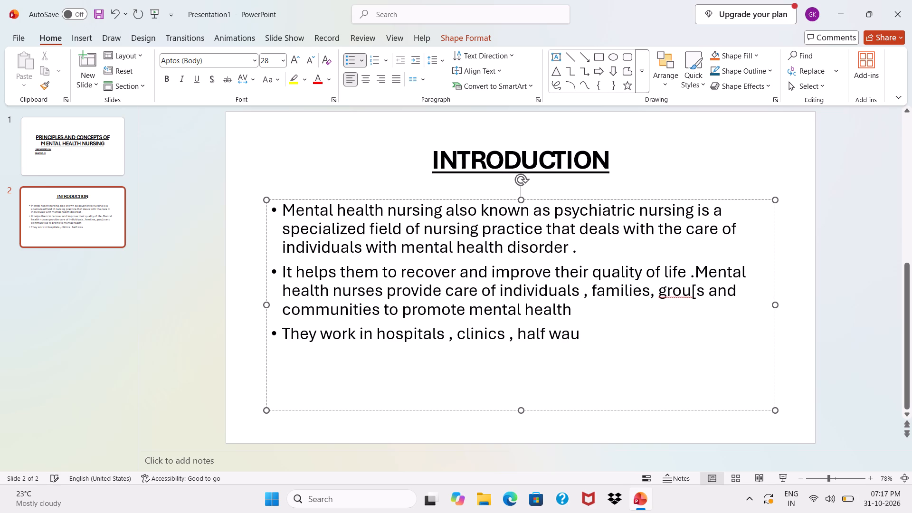
{"action": "key", "text": "BackSpace"}
{"action": "key", "text": "BackSpace"}
{"action": "type", "text": "u"}
{"action": "key", "text": "space"}
{"action": "key", "text": "BackSpace"}
{"action": "key", "text": "BackSpace"}
{"action": "key", "text": "i"}
{"action": "key", "text": "BackSpace"}
{"action": "type", "text": "y"}
{"action": "key", "text": "space"}
{"action": "type", "text": "hp"}
{"action": "key", "text": "BackSpace"}
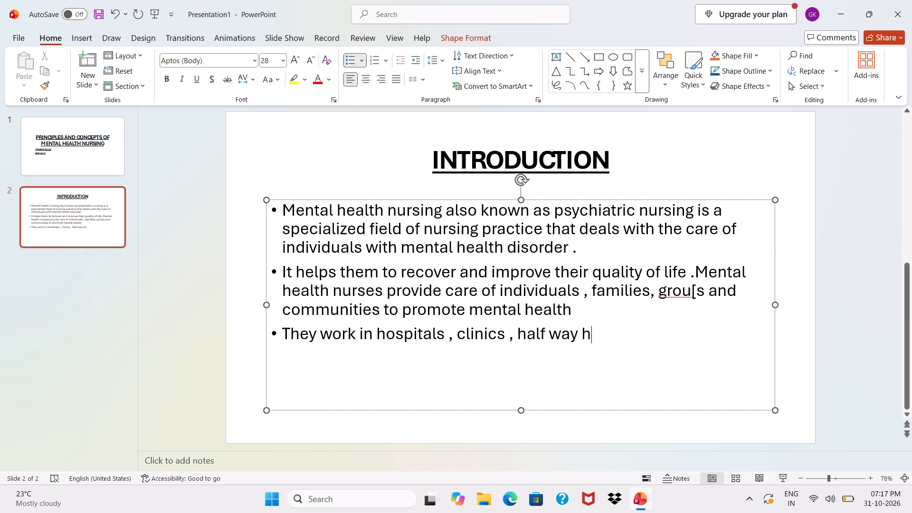
{"action": "type", "text": "omes"}
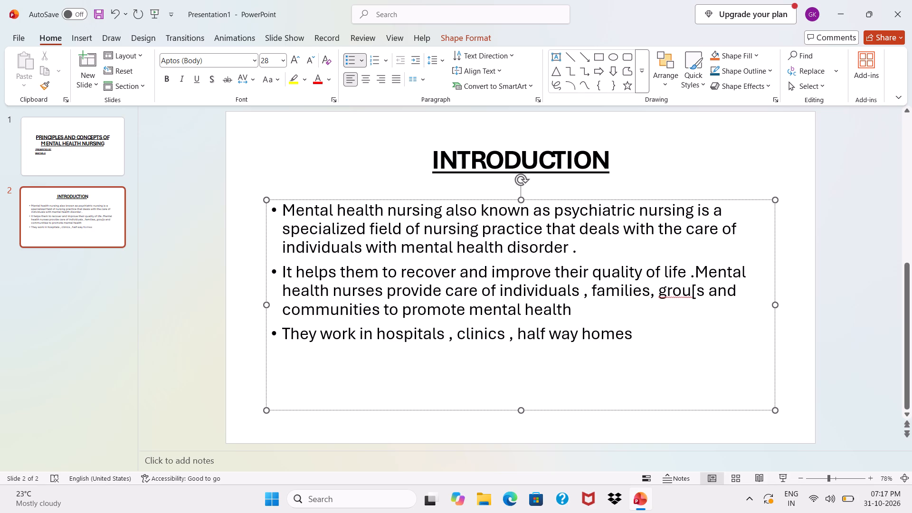
Continue the third bullet's list of workplaces with ", day care centers".
{"action": "key", "text": "space"}
{"action": "type", "text": ", dauy"}
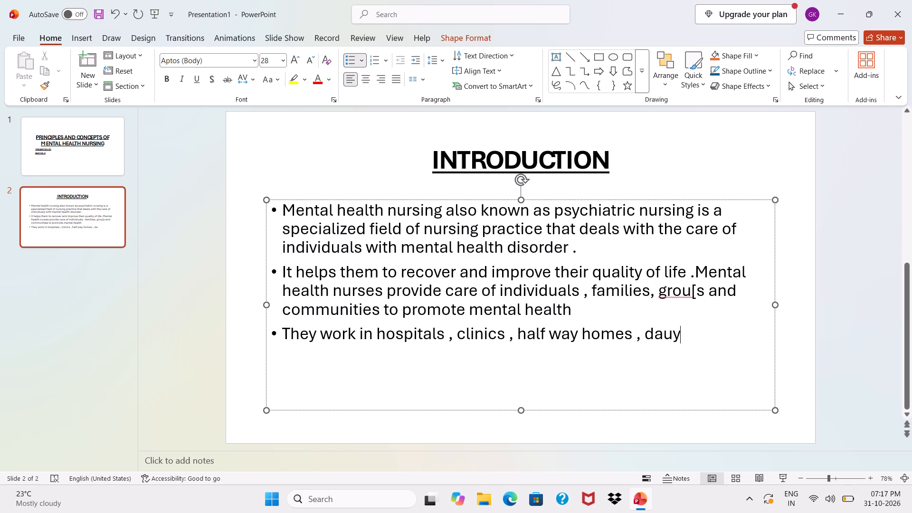
{"action": "key", "text": "BackSpace"}
{"action": "key", "text": "BackSpace"}
{"action": "type", "text": "y"}
{"action": "key", "text": "space"}
{"action": "type", "text": "care centers"}
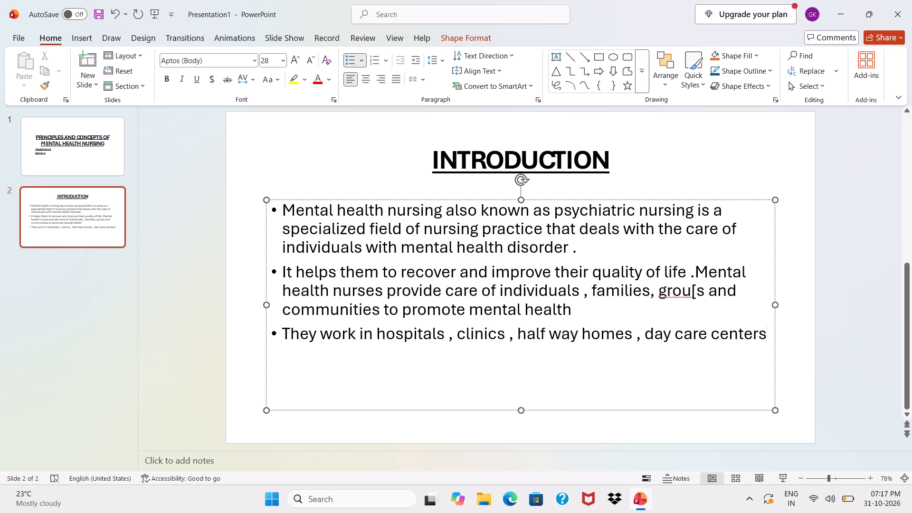
Add ", half way homes" after "day care centers" in the third bullet.
{"action": "key", "text": "space"}
{"action": "type", "text": ", ja"}
{"action": "key", "text": "BackSpace"}
{"action": "key", "text": "BackSpace"}
{"action": "type", "text": "half way homes"}
{"action": "key", "text": "space"}
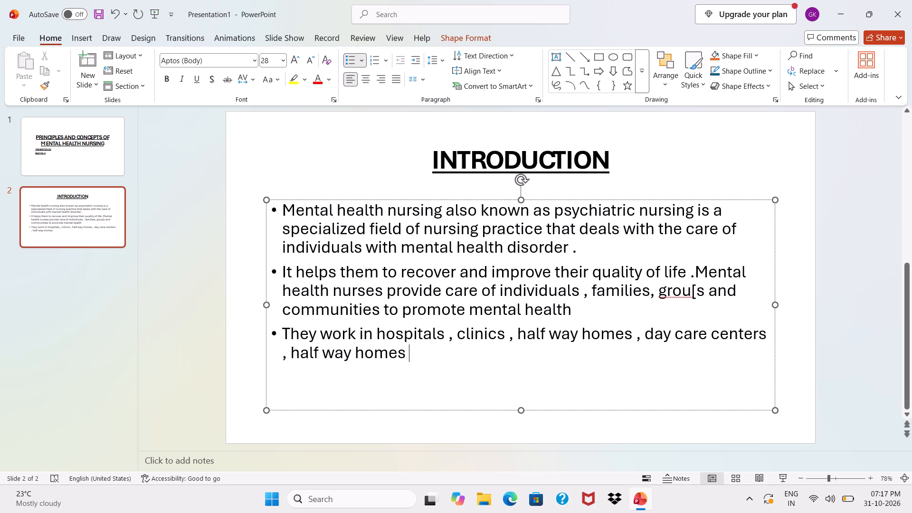
Complete the third introduction bullet's list of workplaces with ", and community centers".
{"action": "type", "text": ","}
{"action": "key", "text": "space"}
{"action": "type", "text": "and communoo"}
{"action": "key", "text": "BackSpace"}
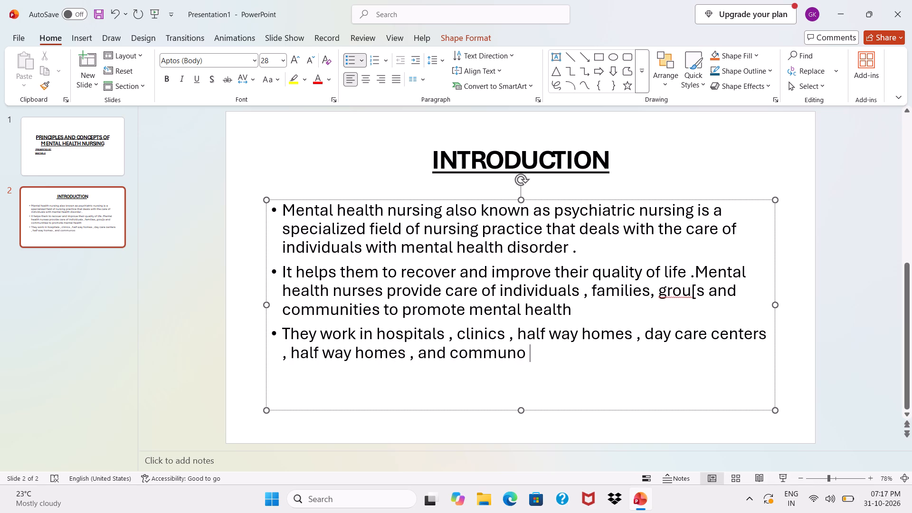
{"action": "key", "text": "BackSpace"}
{"action": "key", "text": "i"}
{"action": "type", "text": "ty centers"}
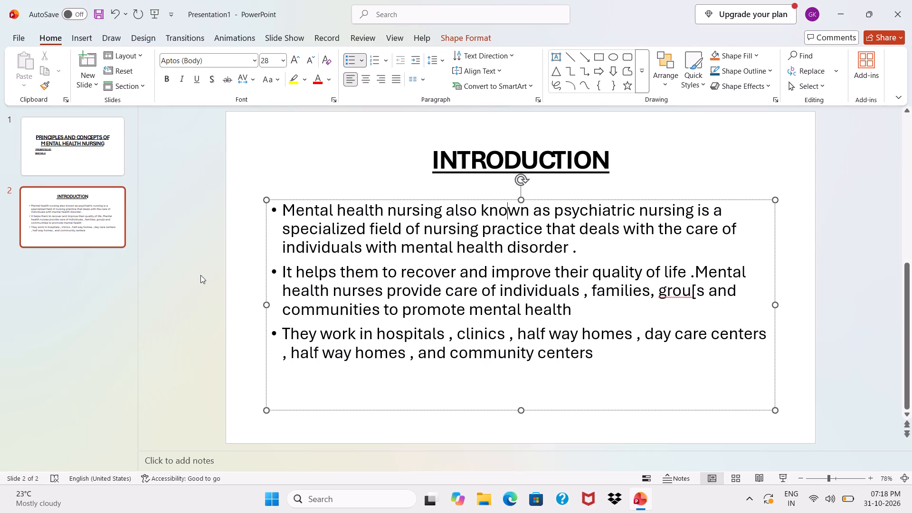
{"action": "left_click", "coordinate": [200, 275]}
{"action": "key", "text": "ctrl+m"}
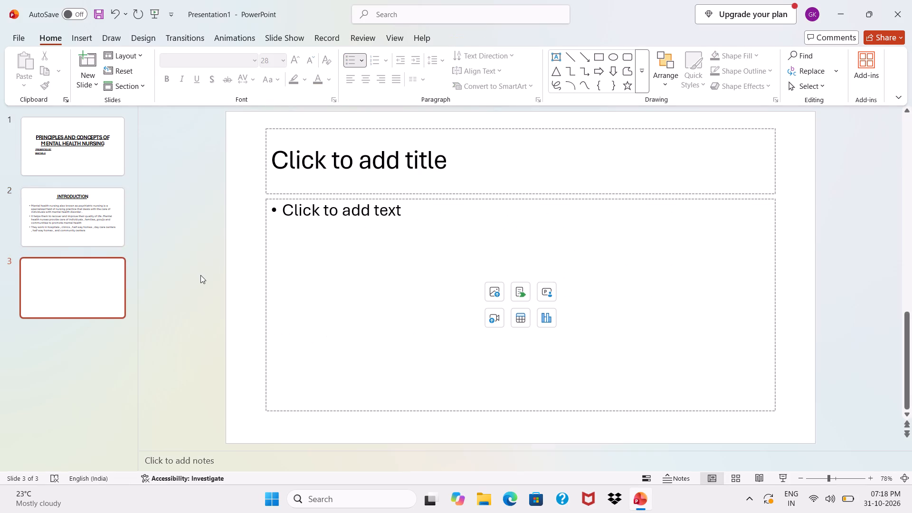
Enter "DEFINITION" as the title of the third slide.
{"action": "left_click", "coordinate": [355, 126]}
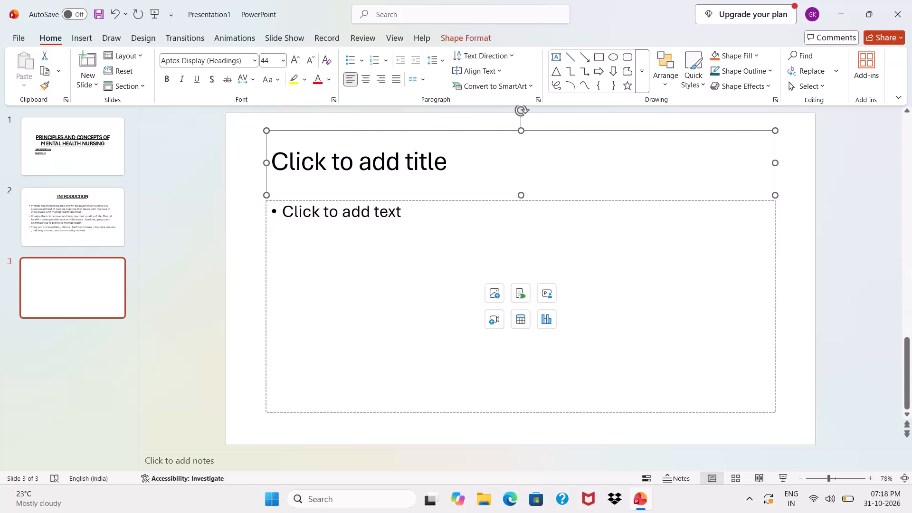
{"action": "key", "text": "d"}
{"action": "key", "text": "BackSpace"}
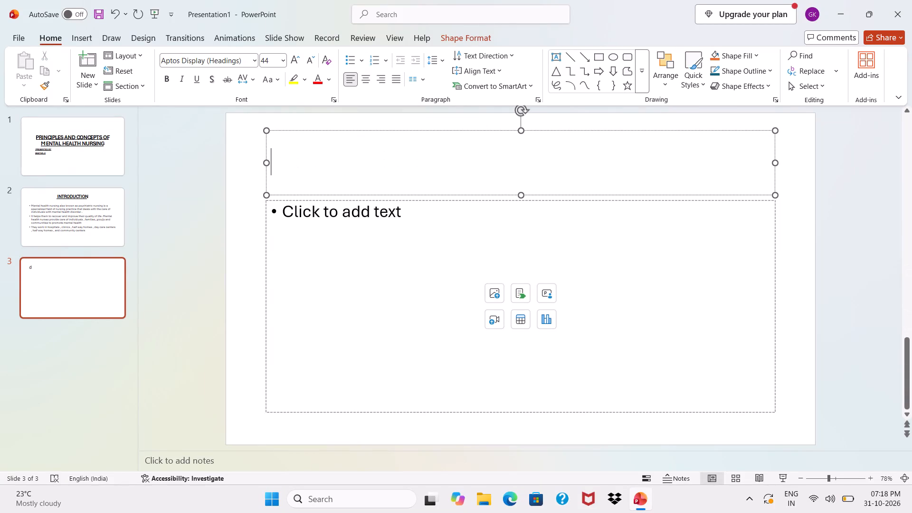
{"action": "type", "text": "DEFINITION"}
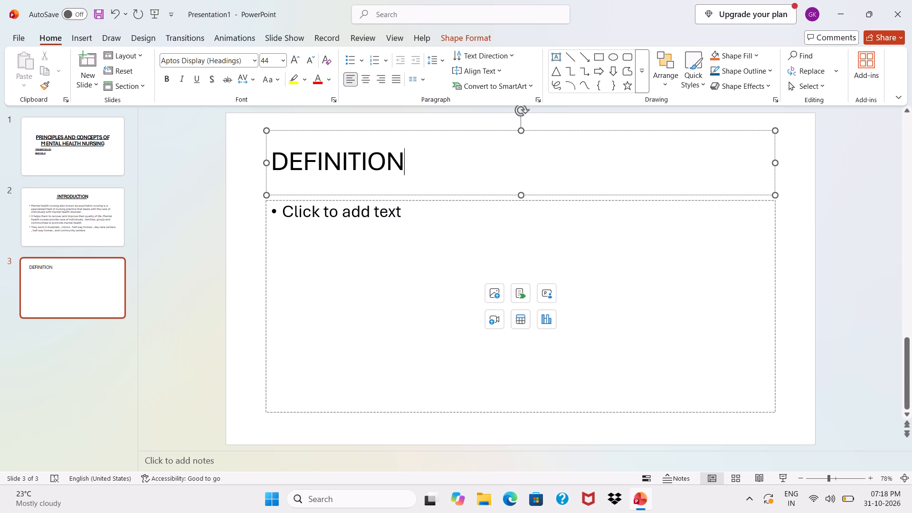
Make the whole DEFINITION title bold, underlined and centred.
{"action": "key", "text": "ctrl+a"}
{"action": "key", "text": "ctrl+b"}
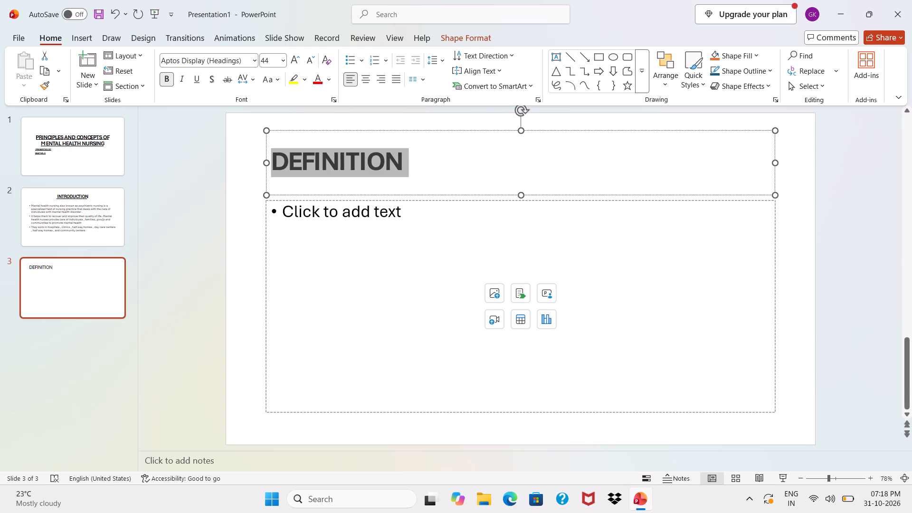
{"action": "key", "text": "ctrl+u"}
{"action": "key", "text": "ctrl+e"}
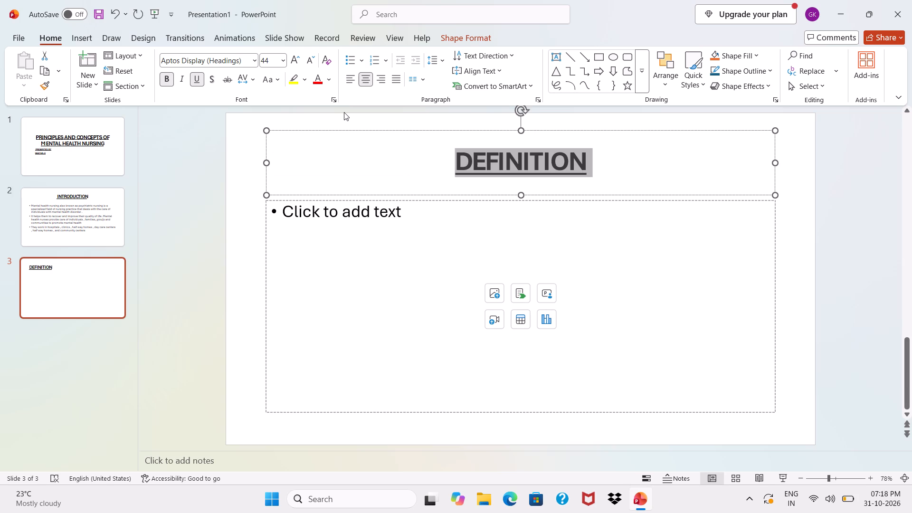
Leave the body's first line blank and begin a bullet below it with "Psychiatric nurses are specially trained nurses".
{"action": "left_click", "coordinate": [313, 218]}
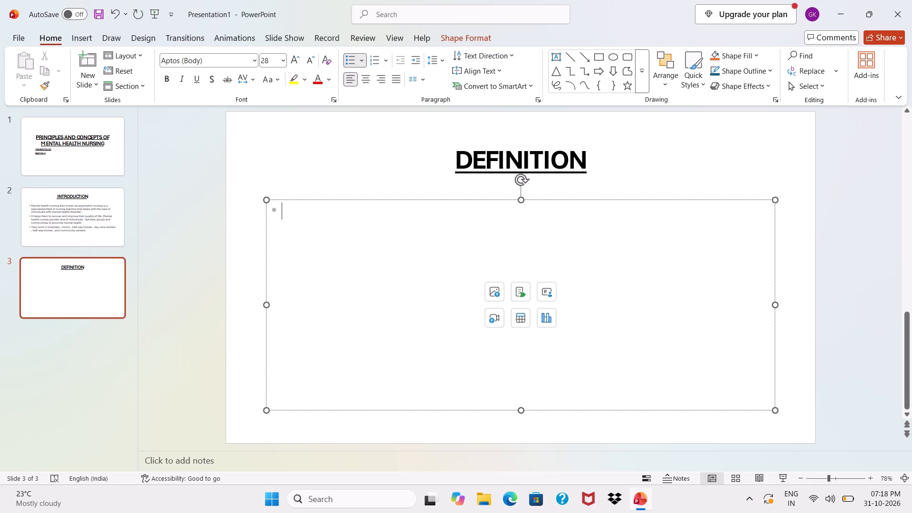
{"action": "key", "text": "Return"}
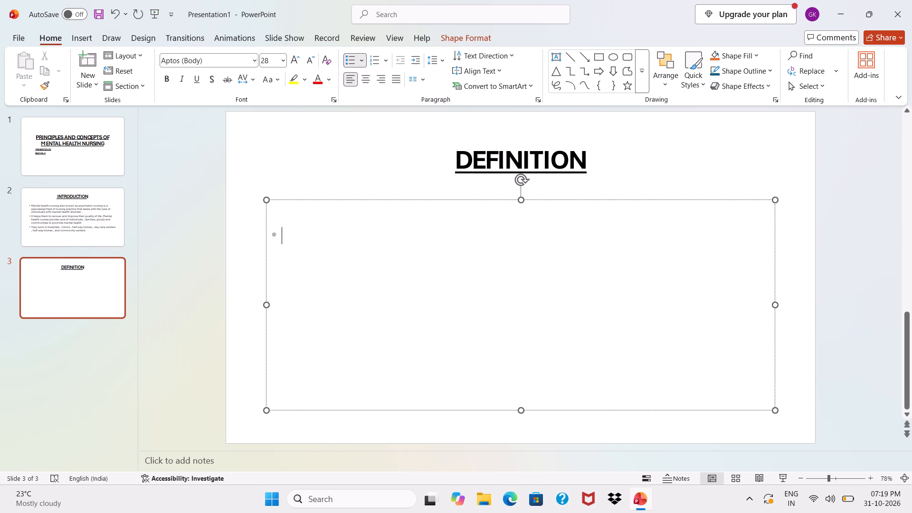
{"action": "type", "text": "PSU"}
{"action": "key", "text": "BackSpace"}
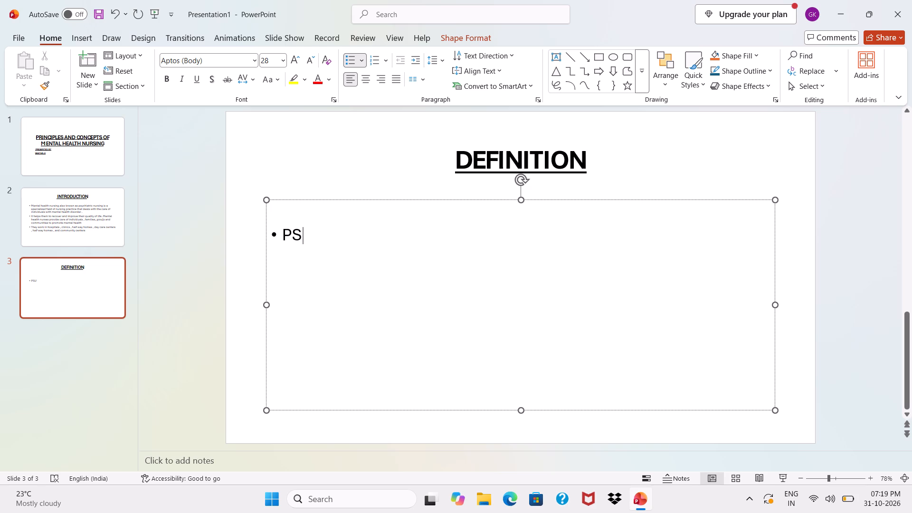
{"action": "key", "text": "BackSpace"}
{"action": "key", "text": "s"}
{"action": "type", "text": "ychiatrix="}
{"action": "key", "text": "BackSpace"}
{"action": "key", "text": "BackSpace"}
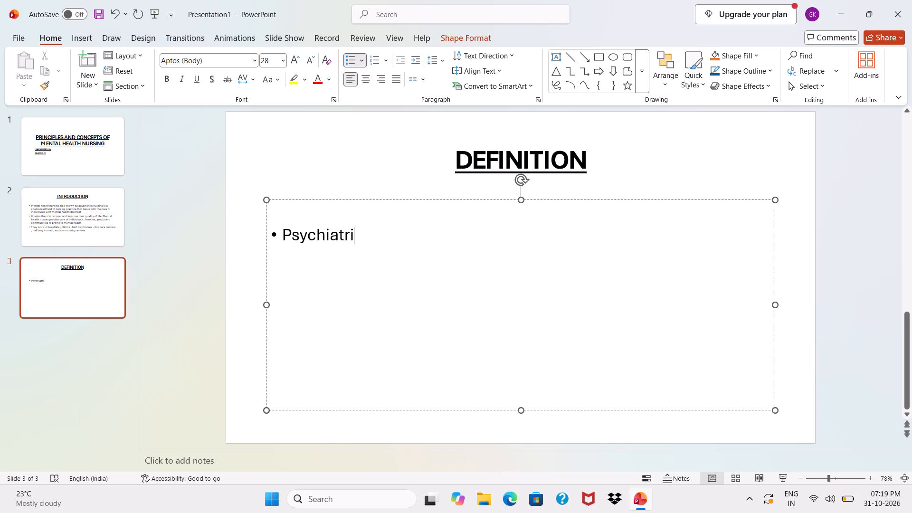
{"action": "key", "text": "v"}
{"action": "key", "text": "BackSpace"}
{"action": "type", "text": "c nurses are special"}
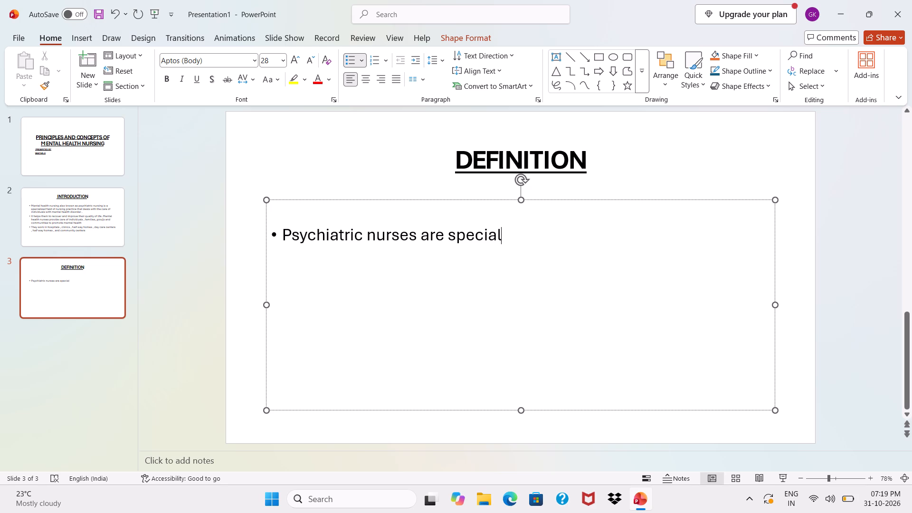
{"action": "type", "text": "ly trained"}
{"action": "key", "text": "space"}
{"action": "type", "text": "nurses"}
{"action": "key", "text": "space"}
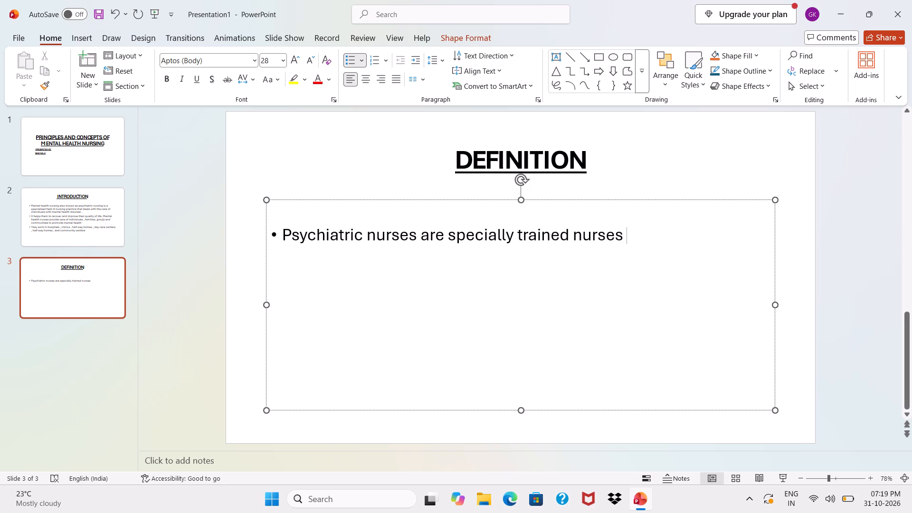
Continue the definition bullet with "who care for the psychological".
{"action": "type", "text": "who care"}
{"action": "key", "text": "space"}
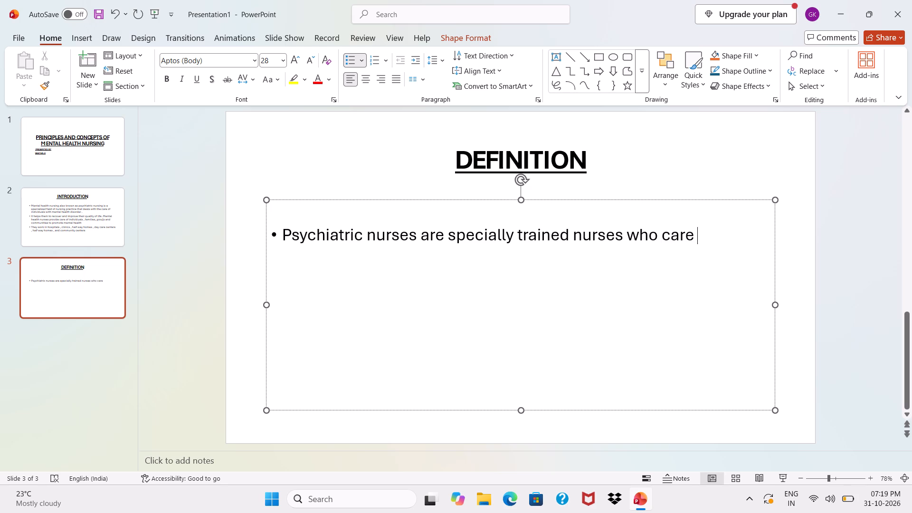
{"action": "type", "text": "for the p"}
{"action": "type", "text": "sychoo"}
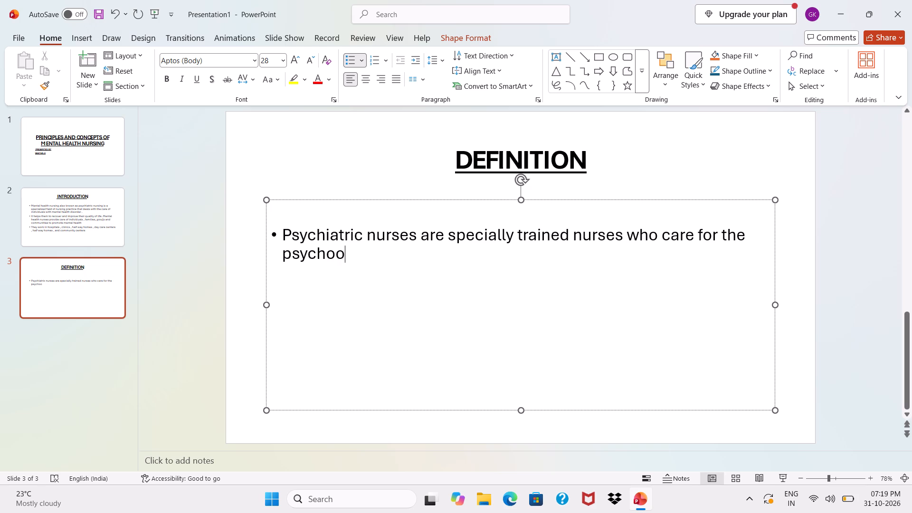
{"action": "key", "text": "BackSpace"}
{"action": "type", "text": "lo"}
{"action": "type", "text": "gical"}
Extend the definition bullet with "and physical well being".
{"action": "key", "text": "space"}
{"action": "type", "text": "and ph7y"}
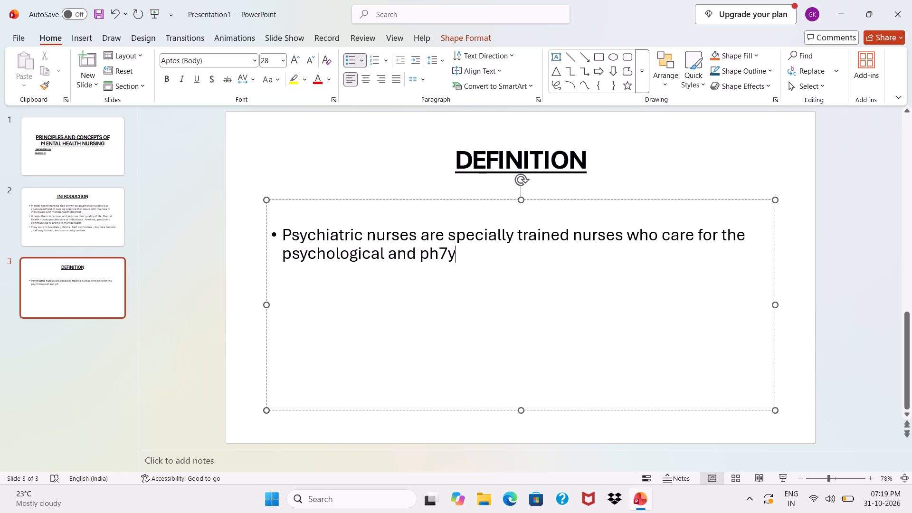
{"action": "key", "text": "BackSpace"}
{"action": "key", "text": "BackSpace"}
{"action": "type", "text": "ysical"}
{"action": "key", "text": "space"}
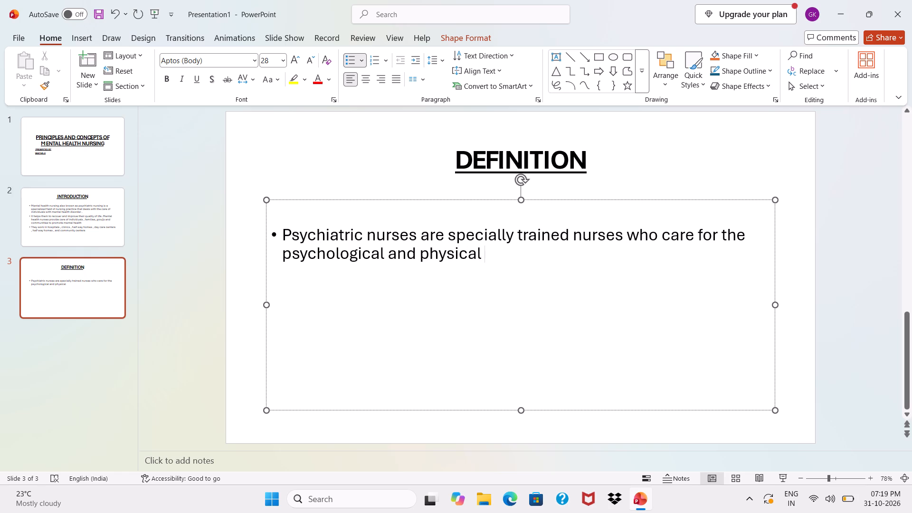
{"action": "type", "text": "well bi"}
{"action": "key", "text": "BackSpace"}
{"action": "type", "text": "eing"}
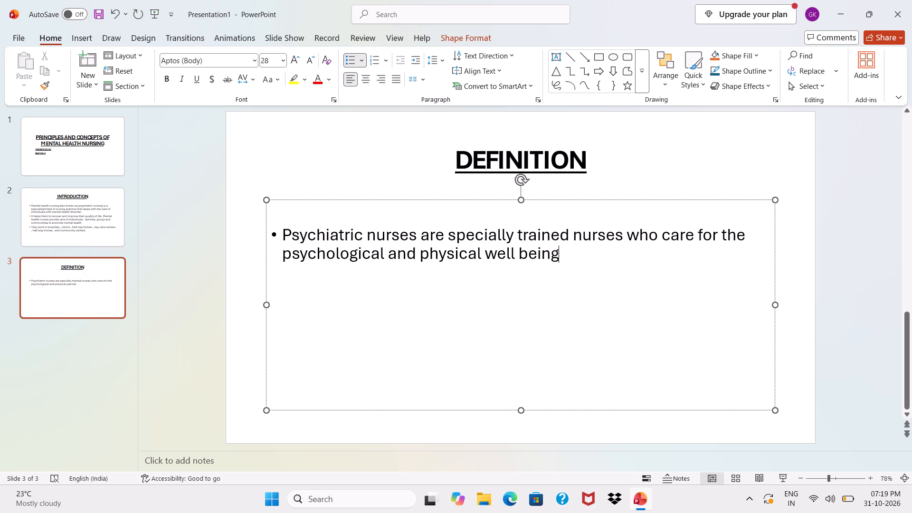
Continue the definition bullet with "of people with mental health conditions".
{"action": "key", "text": "space"}
{"action": "type", "text": "of peo"}
{"action": "type", "text": "ple"}
{"action": "key", "text": "space"}
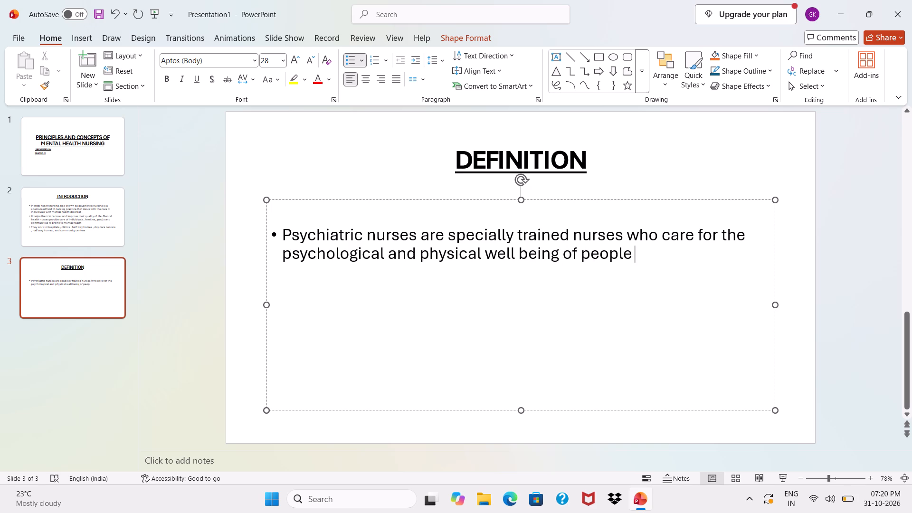
{"action": "type", "text": "with n"}
{"action": "key", "text": "BackSpace"}
{"action": "type", "text": "met"}
{"action": "key", "text": "BackSpace"}
{"action": "type", "text": "ntal"}
{"action": "key", "text": "space"}
{"action": "type", "text": "hae"}
{"action": "key", "text": "BackSpace"}
{"action": "key", "text": "BackSpace"}
{"action": "type", "text": "ealth conditions"}
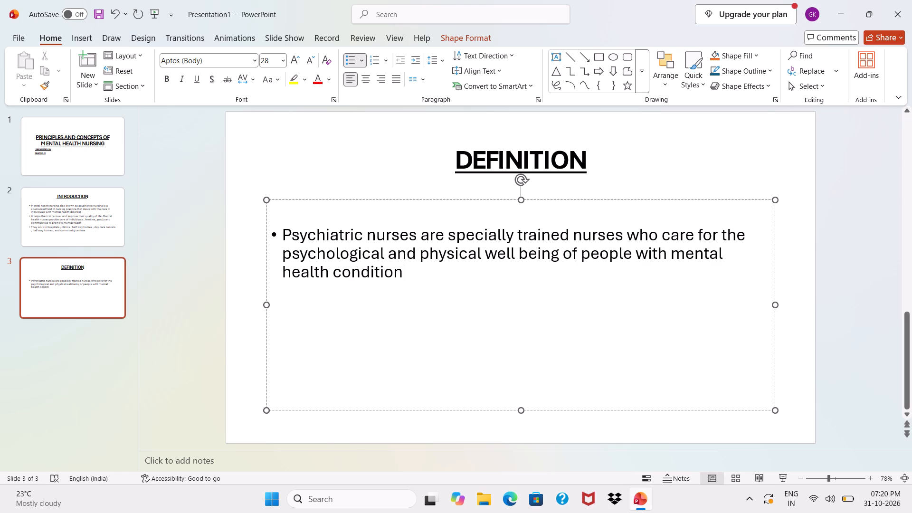
Finish the definition bullet with "or behavioral problems.".
{"action": "key", "text": "space"}
{"action": "type", "text": "or beha"}
{"action": "type", "text": "viora"}
{"action": "type", "text": "l problems."}
Add a second bullet to the definition slide beginning "It is a specialized area of nursing practice".
{"action": "key", "text": "Return"}
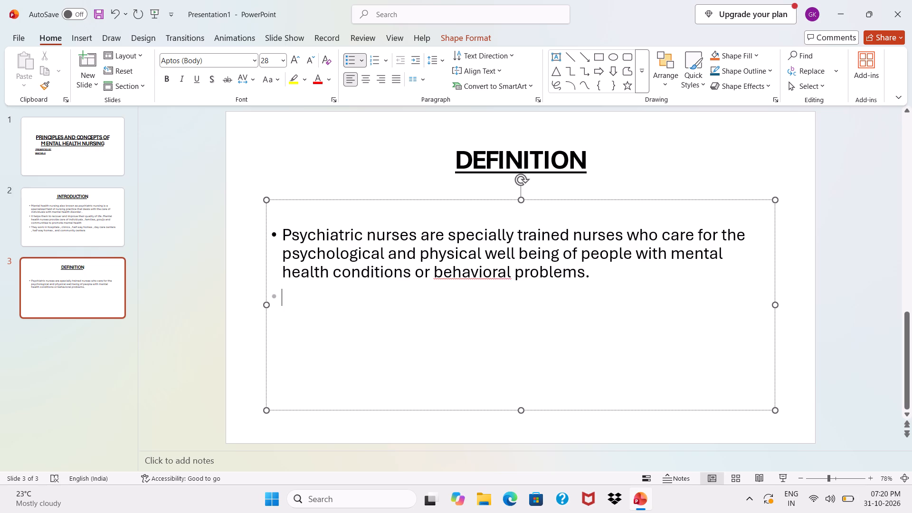
{"action": "type", "text": "it is a specialized"}
{"action": "key", "text": "space"}
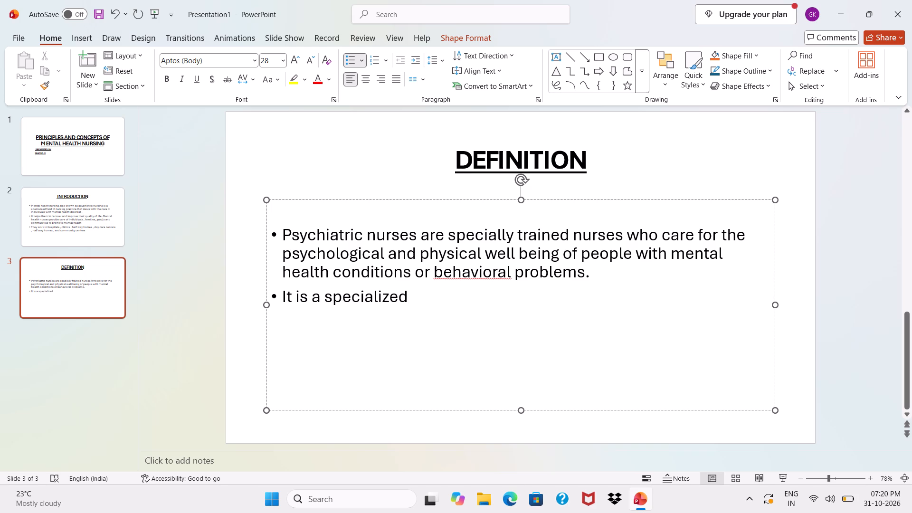
{"action": "type", "text": "th"}
{"action": "type", "text": "]]"}
{"action": "key", "text": "BackSpace"}
{"action": "key", "text": "BackSpace"}
{"action": "key", "text": "BackSpace"}
{"action": "key", "text": "BackSpace"}
{"action": "type", "text": "area of nursing practice"}
{"action": "key", "text": "space"}
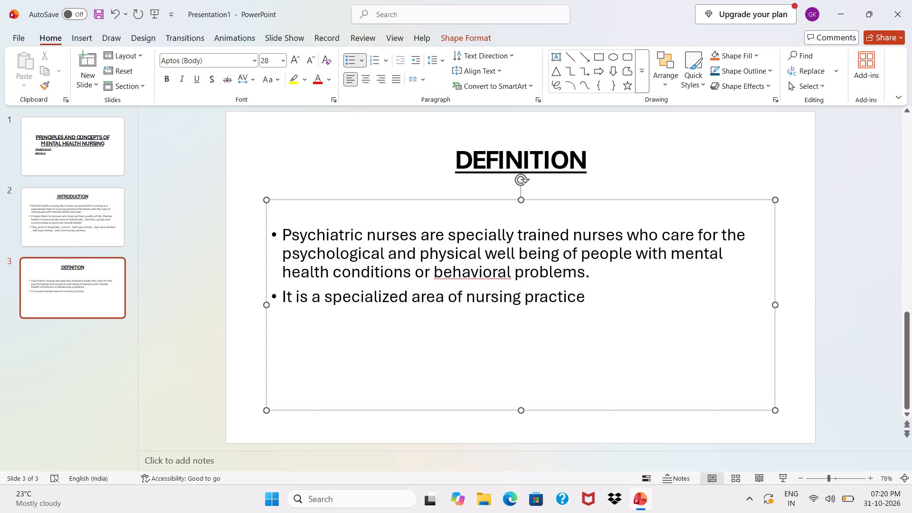
Continue the second definition bullet with "employing theories of human behavior".
{"action": "key", "text": "r"}
{"action": "key", "text": "BackSpace"}
{"action": "type", "text": "emplot"}
{"action": "key", "text": "BackSpace"}
{"action": "type", "text": "hi"}
{"action": "key", "text": "BackSpace"}
{"action": "key", "text": "BackSpace"}
{"action": "type", "text": "yinf"}
{"action": "key", "text": "BackSpace"}
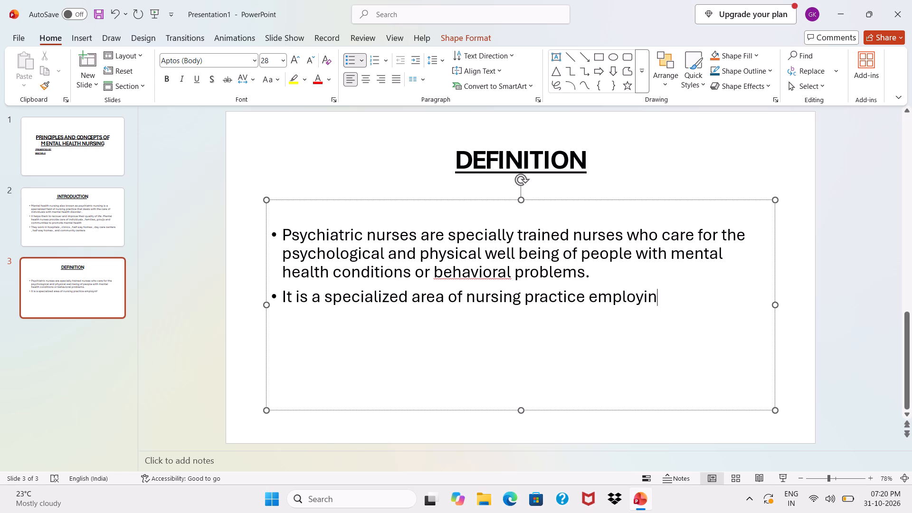
{"action": "type", "text": "g theories"}
{"action": "key", "text": "space"}
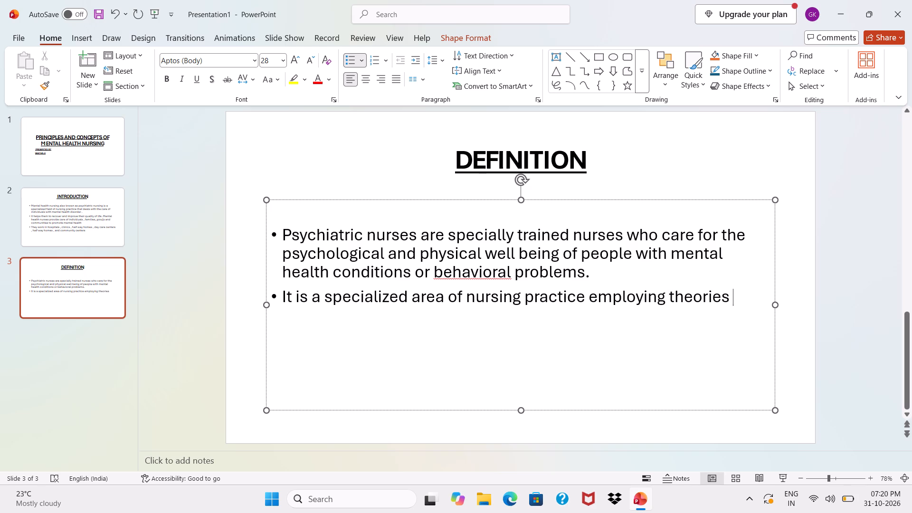
{"action": "type", "text": "of human"}
{"action": "key", "text": "space"}
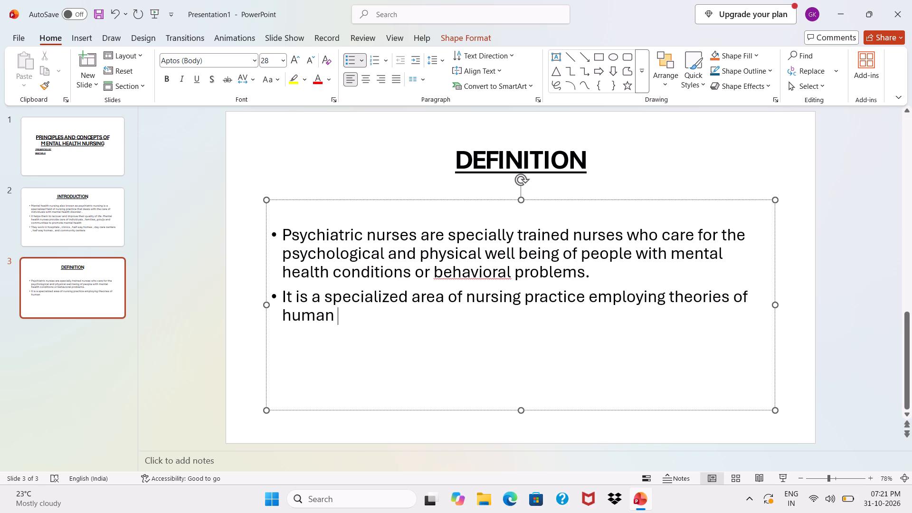
{"action": "type", "text": "behavior"}
{"action": "key", "text": "space"}
Extend the second definition bullet with "as a science and the purposeful use of self".
{"action": "type", "text": "as"}
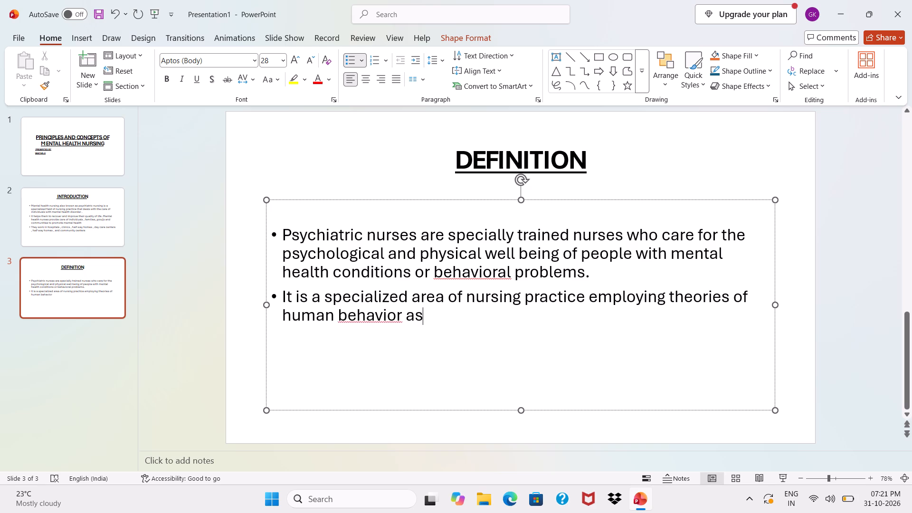
{"action": "key", "text": "space"}
{"action": "type", "text": "a s"}
{"action": "type", "text": "cience"}
{"action": "key", "text": "space"}
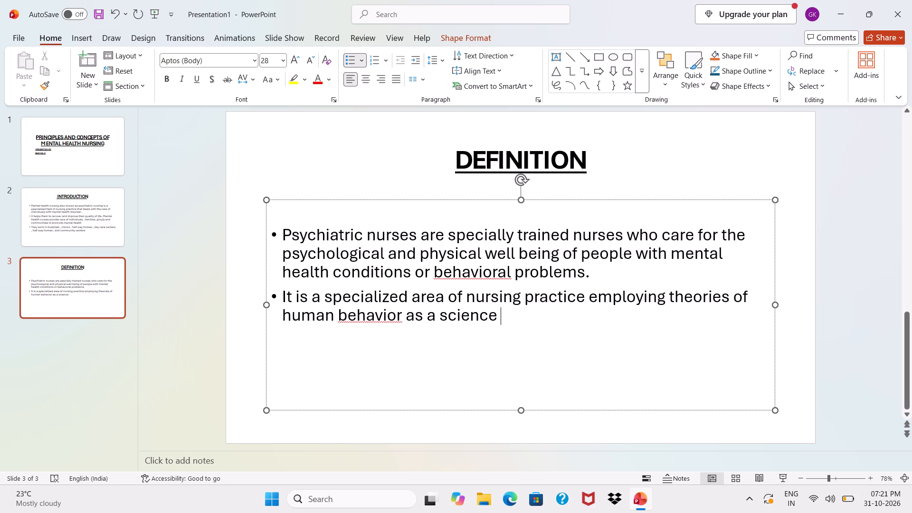
{"action": "type", "text": "and the pr"}
{"action": "key", "text": "BackSpace"}
{"action": "type", "text": "urop"}
{"action": "key", "text": "BackSpace"}
{"action": "key", "text": "BackSpace"}
{"action": "type", "text": "pose"}
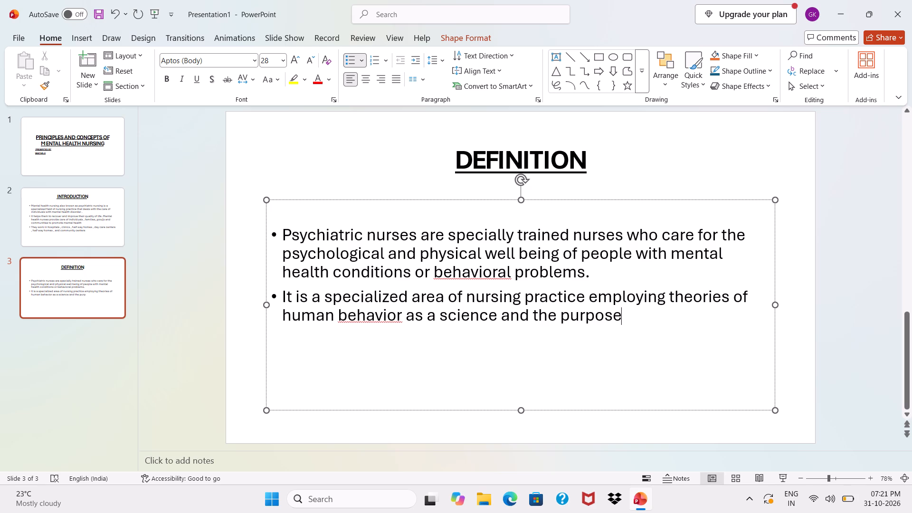
{"action": "key", "text": "v"}
{"action": "key", "text": "BackSpace"}
{"action": "type", "text": "ful"}
{"action": "key", "text": "space"}
{"action": "type", "text": "use of self"}
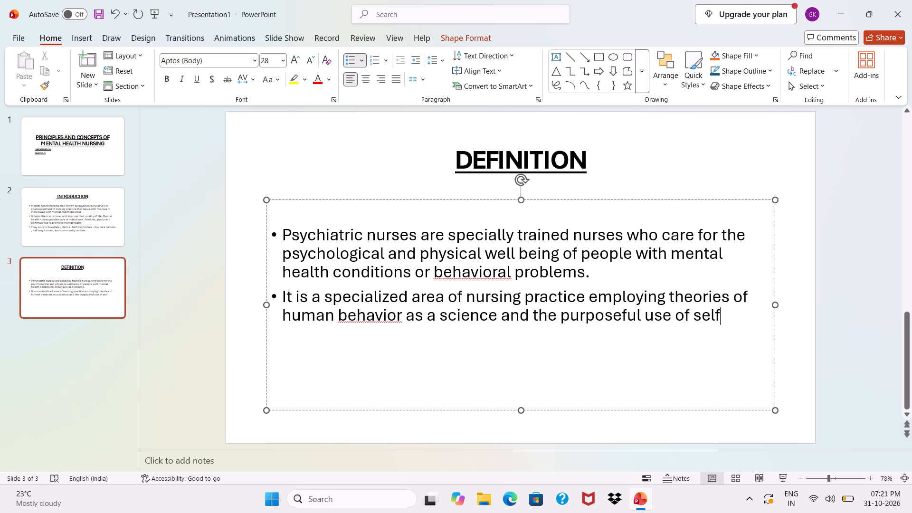
Continue the second definition bullet with "as an art in the diagnosis and treatment".
{"action": "key", "text": "space"}
{"action": "type", "text": "as a"}
{"action": "key", "text": "space"}
{"action": "key", "text": "BackSpace"}
{"action": "type", "text": "n art"}
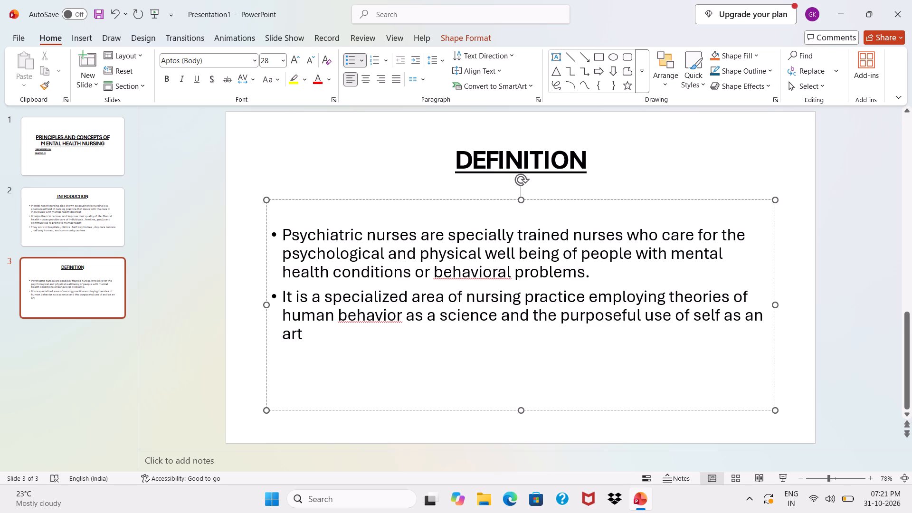
{"action": "key", "text": "space"}
{"action": "type", "text": "in the diagnoses"}
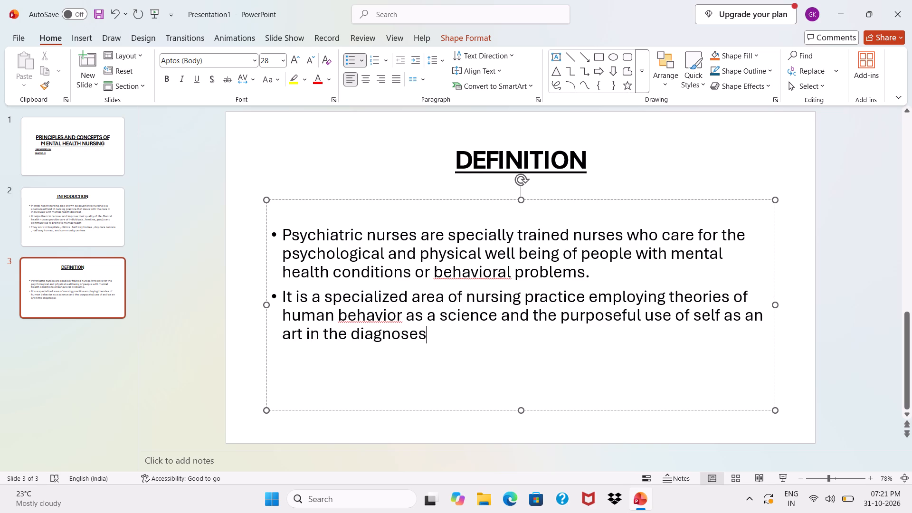
{"action": "key", "text": "BackSpace"}
{"action": "key", "text": "BackSpace"}
{"action": "type", "text": "is"}
{"action": "key", "text": "space"}
{"action": "type", "text": "and treatment"}
{"action": "key", "text": "space"}
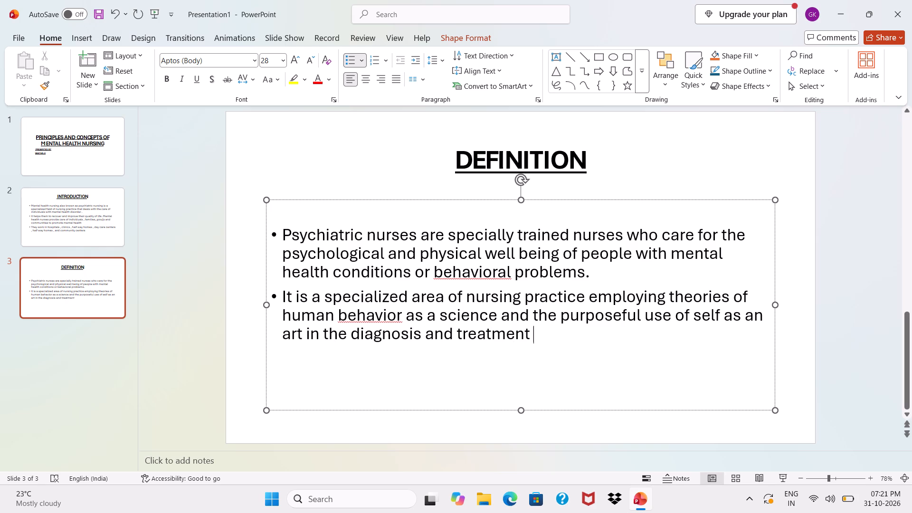
Finish the second bullet's sentence with "of human responses to actual or potential mental health problems.".
{"action": "type", "text": "of human"}
{"action": "key", "text": "space"}
{"action": "type", "text": "respone"}
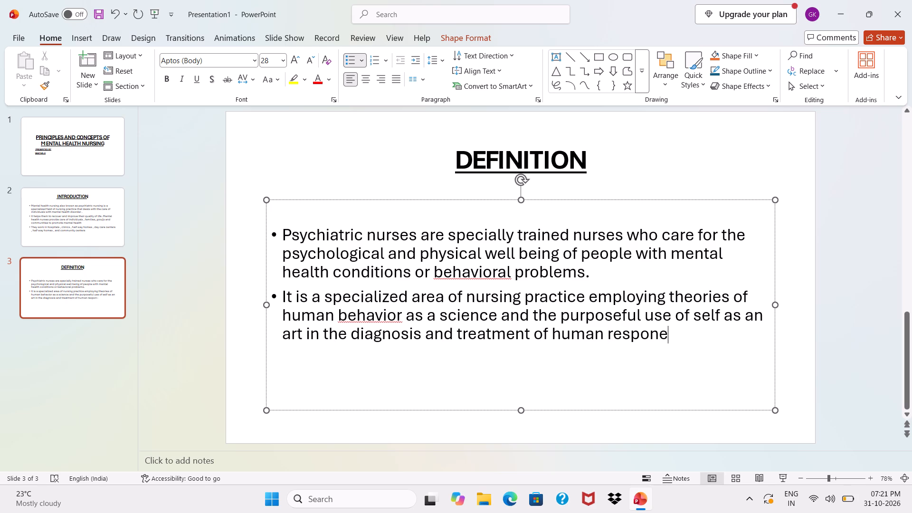
{"action": "key", "text": "BackSpace"}
{"action": "type", "text": "ses"}
{"action": "key", "text": "space"}
{"action": "type", "text": "to actual"}
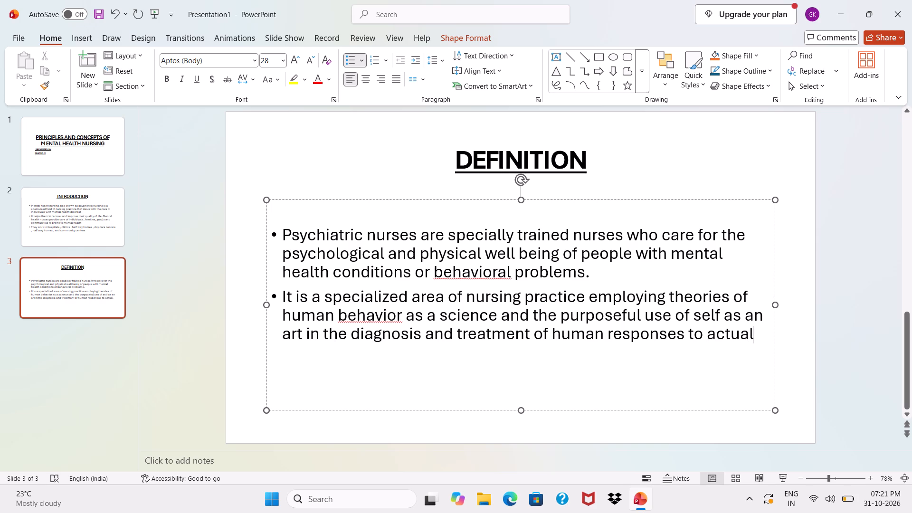
{"action": "key", "text": "space"}
{"action": "type", "text": "or potential"}
{"action": "key", "text": "space"}
{"action": "type", "text": "mental health"}
{"action": "key", "text": "space"}
{"action": "type", "text": "problems."}
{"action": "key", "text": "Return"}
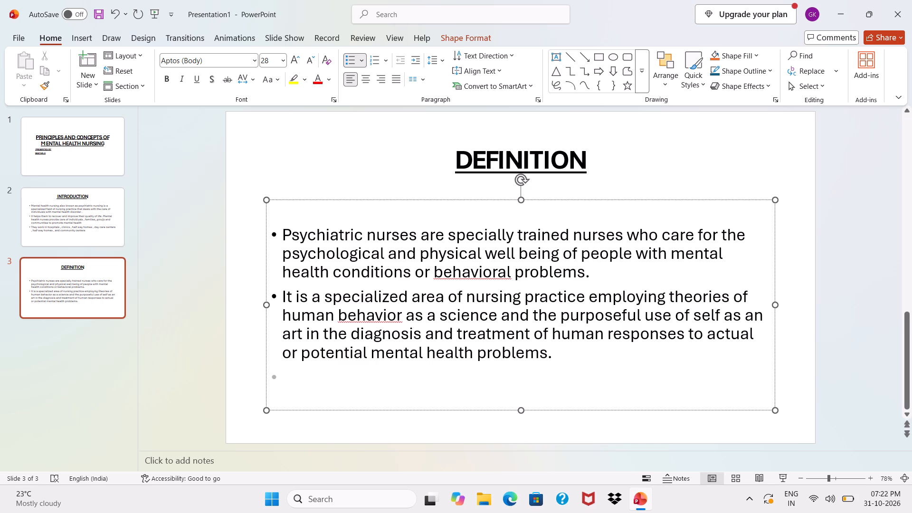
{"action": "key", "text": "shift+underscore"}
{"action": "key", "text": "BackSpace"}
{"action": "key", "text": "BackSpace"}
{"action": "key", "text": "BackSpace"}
Append the source attribution "_ ANA" to the end of the second definition bullet.
{"action": "key", "text": "space"}
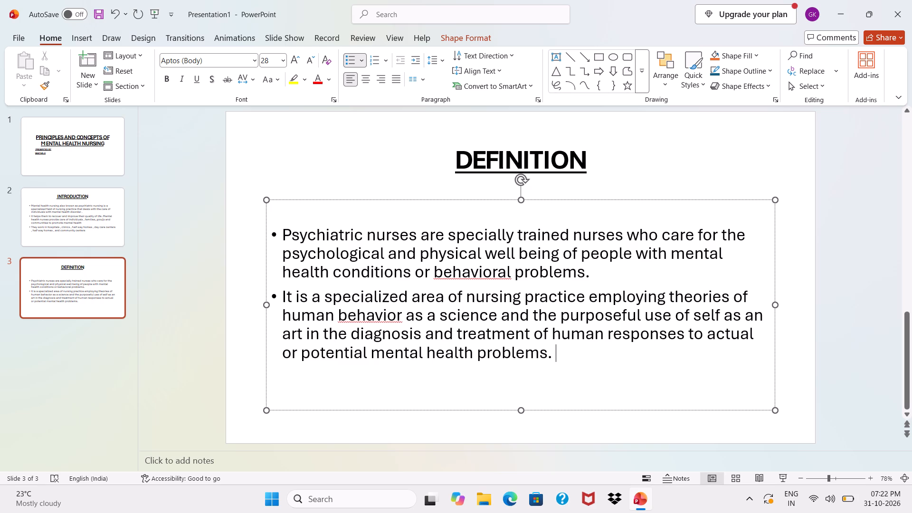
{"action": "type", "text": "_"}
{"action": "key", "text": "space"}
{"action": "type", "text": "ANA"}
Start a third bullet on the definition slide with "Mental health nursing is".
{"action": "key", "text": "Return"}
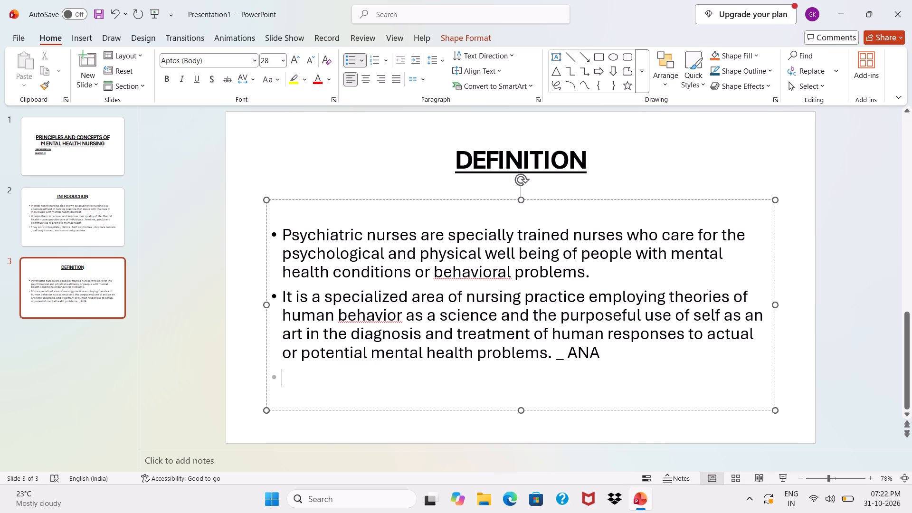
{"action": "type", "text": "mt"}
{"action": "key", "text": "BackSpace"}
{"action": "type", "text": "ental healh"}
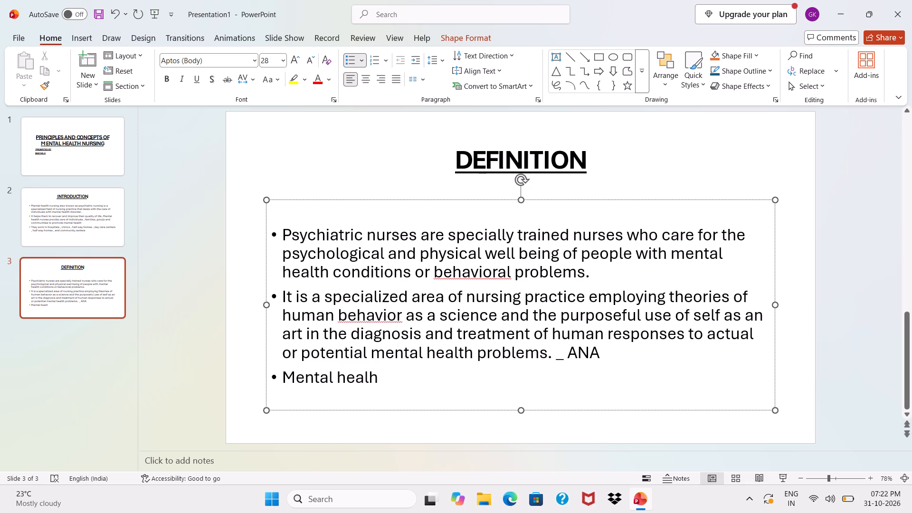
{"action": "key", "text": "BackSpace"}
{"action": "type", "text": "yh"}
{"action": "key", "text": "BackSpace"}
{"action": "key", "text": "BackSpace"}
{"action": "type", "text": "th nurso"}
{"action": "key", "text": "BackSpace"}
{"action": "type", "text": "ing is"}
{"action": "key", "text": "space"}
Continue the third definition bullet with "a specialty".
{"action": "type", "text": "a specila"}
{"action": "key", "text": "i"}
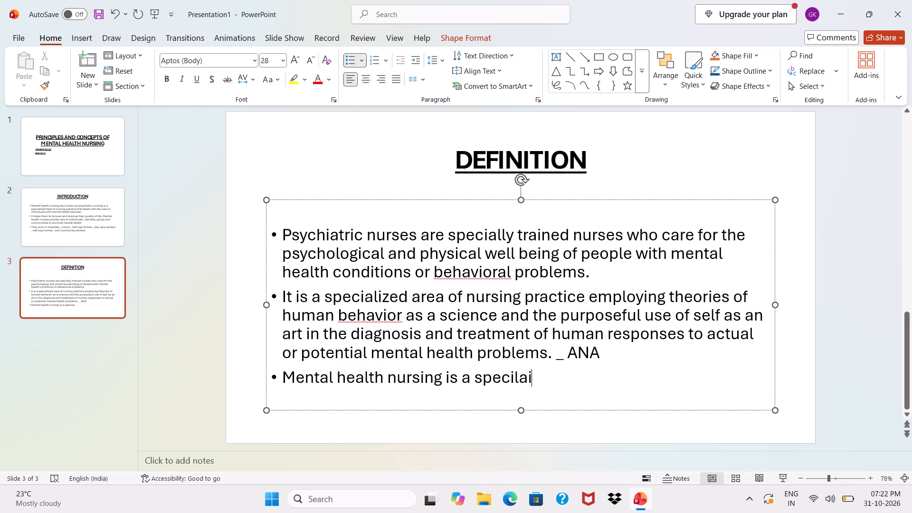
{"action": "key", "text": "y"}
{"action": "key", "text": "BackSpace"}
{"action": "key", "text": "BackSpace"}
{"action": "type", "text": "tu"}
{"action": "key", "text": "BackSpace"}
{"action": "key", "text": "y"}
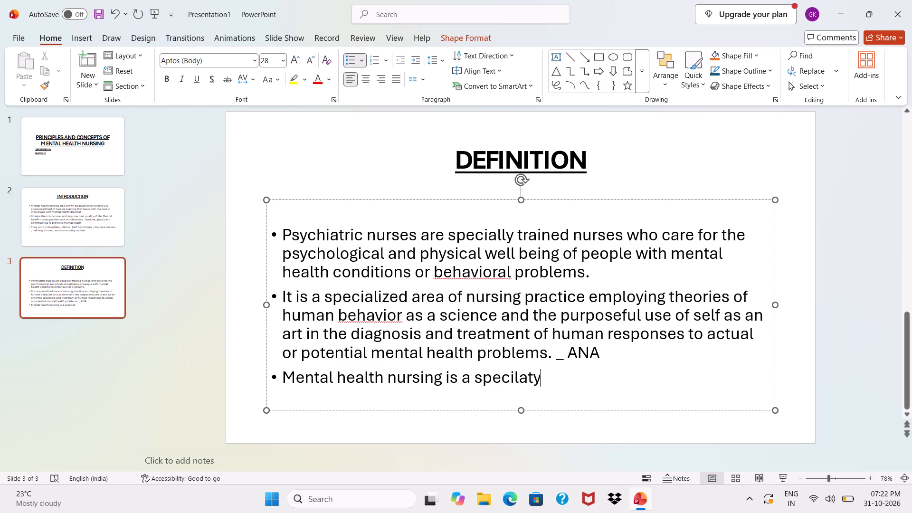
{"action": "key", "text": "space"}
Extend the third definition bullet with "within the field of nursing".
{"action": "type", "text": "within"}
{"action": "key", "text": "space"}
{"action": "type", "text": "the f"}
{"action": "type", "text": "oe"}
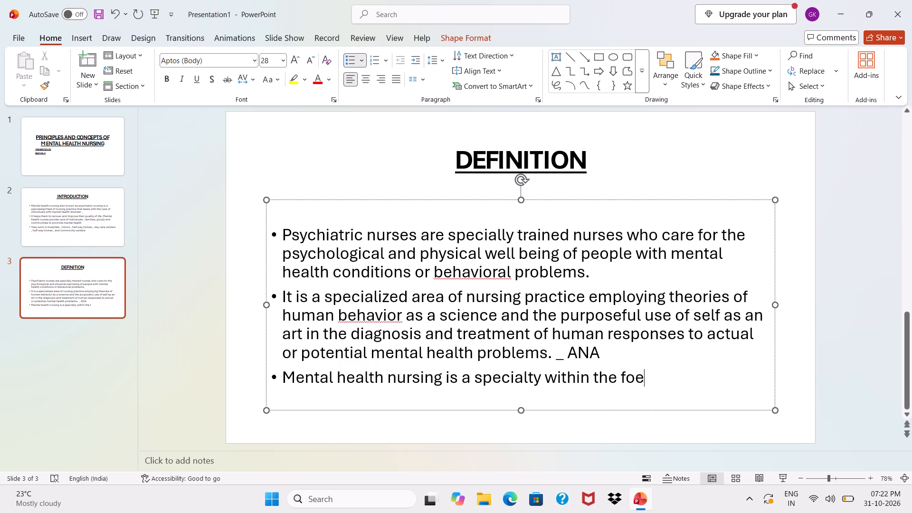
{"action": "key", "text": "BackSpace"}
{"action": "key", "text": "BackSpace"}
{"action": "type", "text": "iels"}
{"action": "key", "text": "BackSpace"}
{"action": "key", "text": "d"}
{"action": "key", "text": "space"}
{"action": "type", "text": "of nurso"}
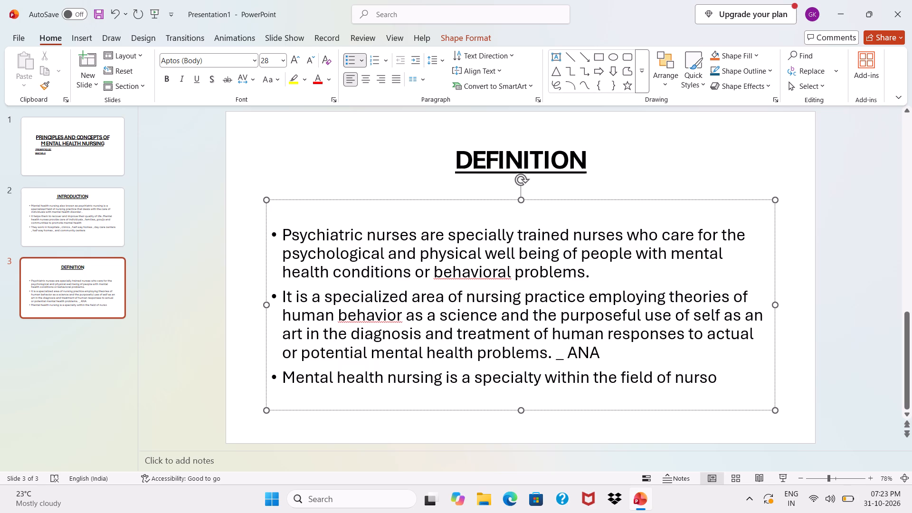
{"action": "key", "text": "BackSpace"}
{"action": "key", "text": "o"}
{"action": "key", "text": "BackSpace"}
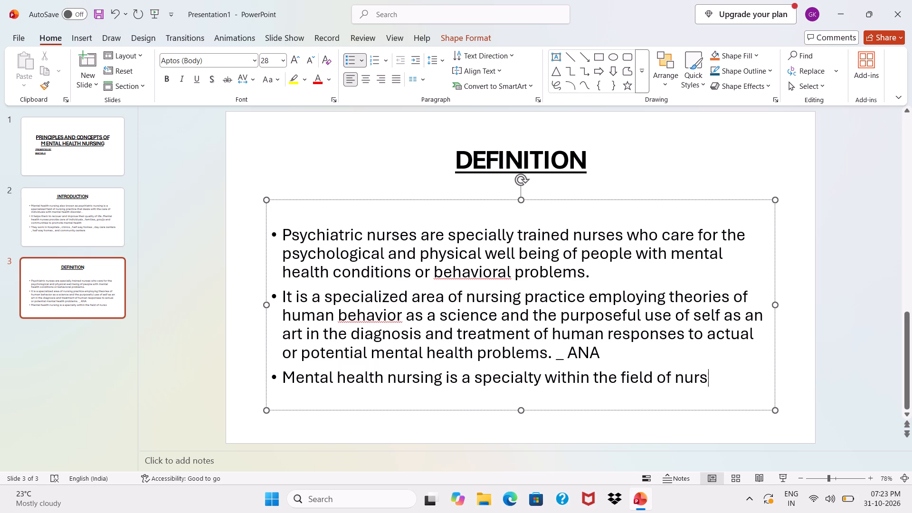
{"action": "type", "text": "ing"}
{"action": "key", "text": "space"}
Continue the third definition bullet with "that provides holistic care to individuals with mental".
{"action": "type", "text": "the"}
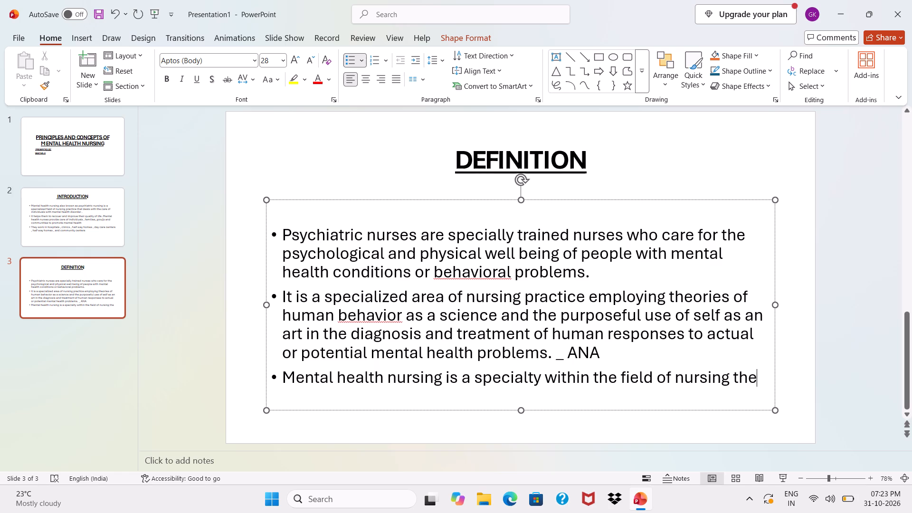
{"action": "key", "text": "BackSpace"}
{"action": "type", "text": "at ["}
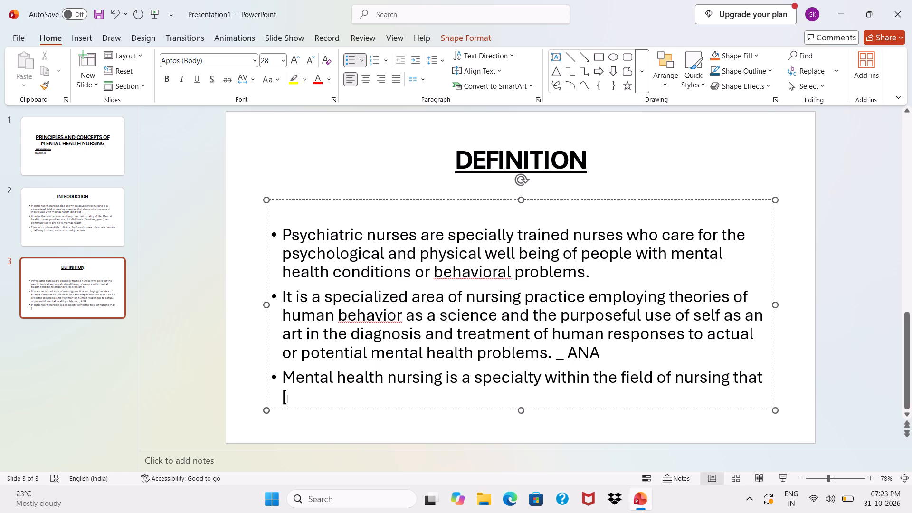
{"action": "key", "text": "BackSpace"}
{"action": "type", "text": "provides"}
{"action": "key", "text": "space"}
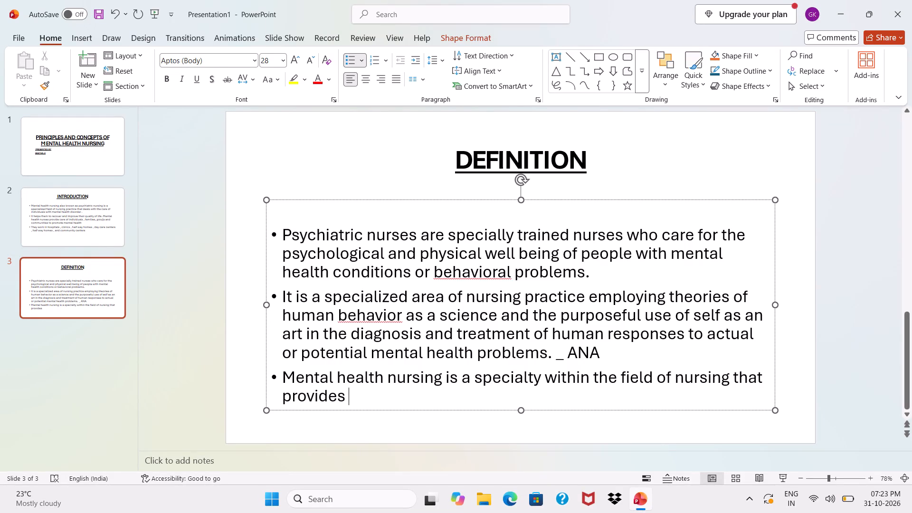
{"action": "type", "text": "holistic a"}
{"action": "key", "text": "BackSpace"}
{"action": "key", "text": "BackSpace"}
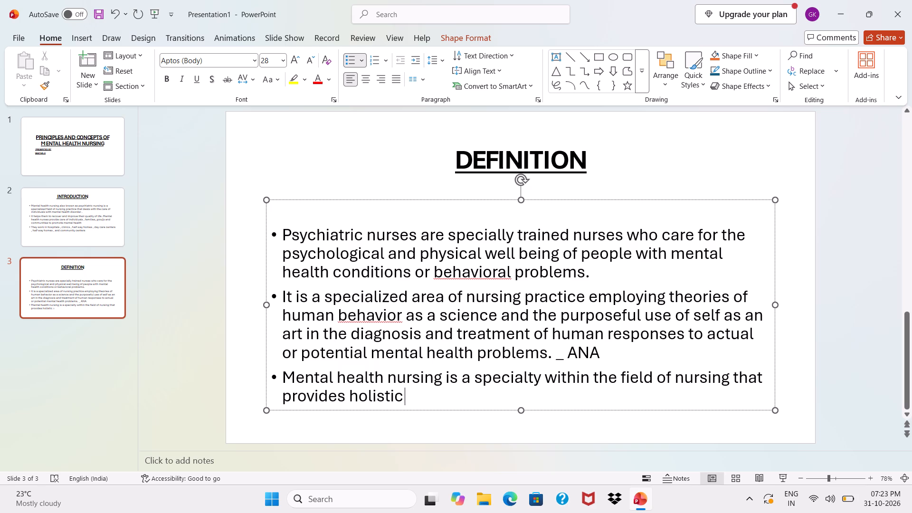
{"action": "key", "text": "space"}
{"action": "type", "text": "care to individuals with mental"}
{"action": "key", "text": "space"}
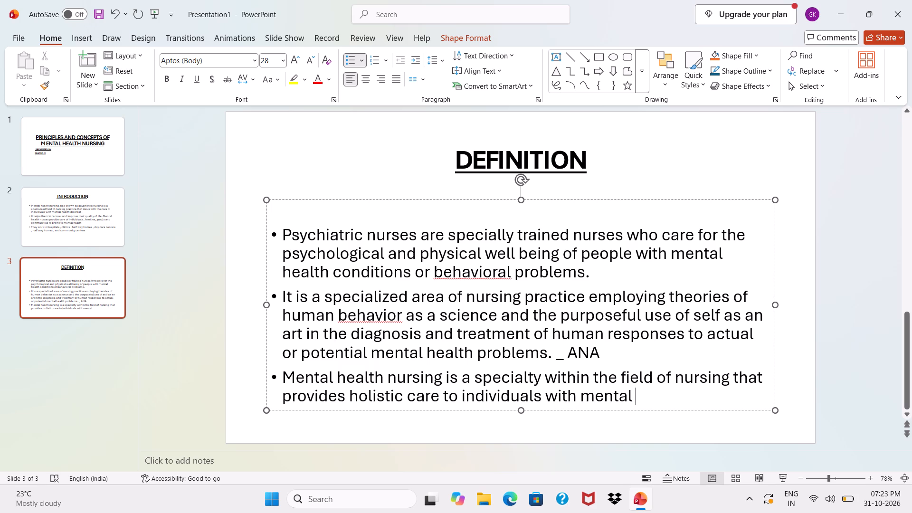
Extend the third definition bullet with "disorders or behavioral problems so as to".
{"action": "type", "text": "disorderrs or behacior"}
{"action": "key", "text": "BackSpace"}
{"action": "key", "text": "BackSpace"}
{"action": "key", "text": "BackSpace"}
{"action": "key", "text": "BackSpace"}
{"action": "type", "text": "vioral"}
{"action": "key", "text": "space"}
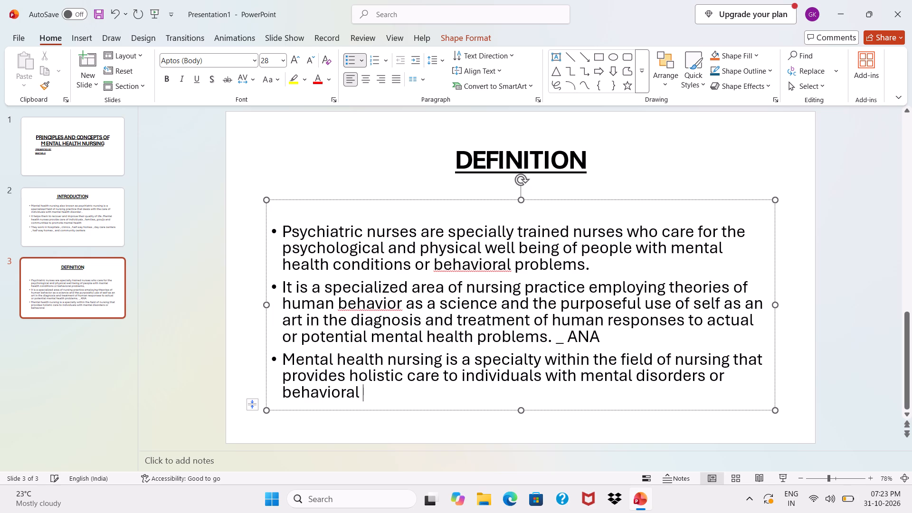
{"action": "type", "text": "proble"}
{"action": "type", "text": "ms so as at"}
{"action": "key", "text": "BackSpace"}
{"action": "key", "text": "BackSpace"}
{"action": "type", "text": "to"}
{"action": "key", "text": "space"}
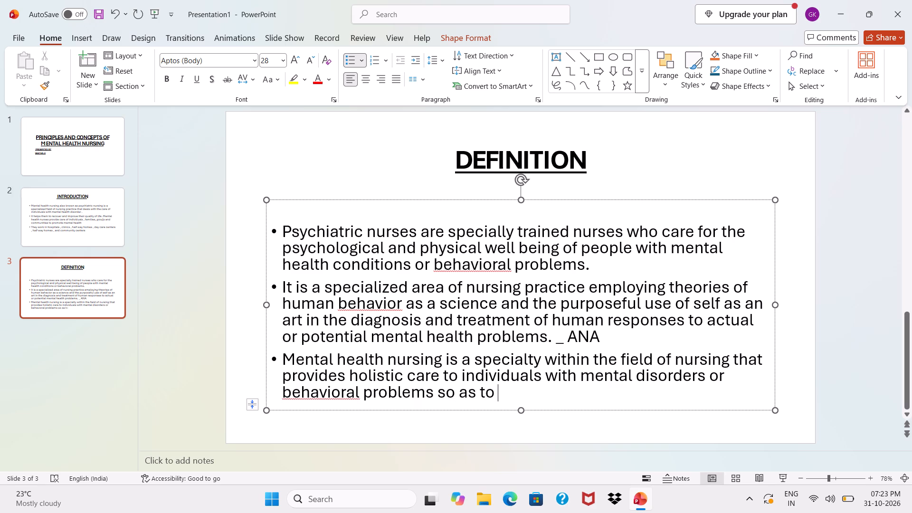
Continue the third definition bullet with "promote their physical and psychological".
{"action": "type", "text": "promote"}
{"action": "key", "text": "space"}
{"action": "type", "text": "their phusic"}
{"action": "key", "text": "BackSpace"}
{"action": "key", "text": "BackSpace"}
{"action": "key", "text": "BackSpace"}
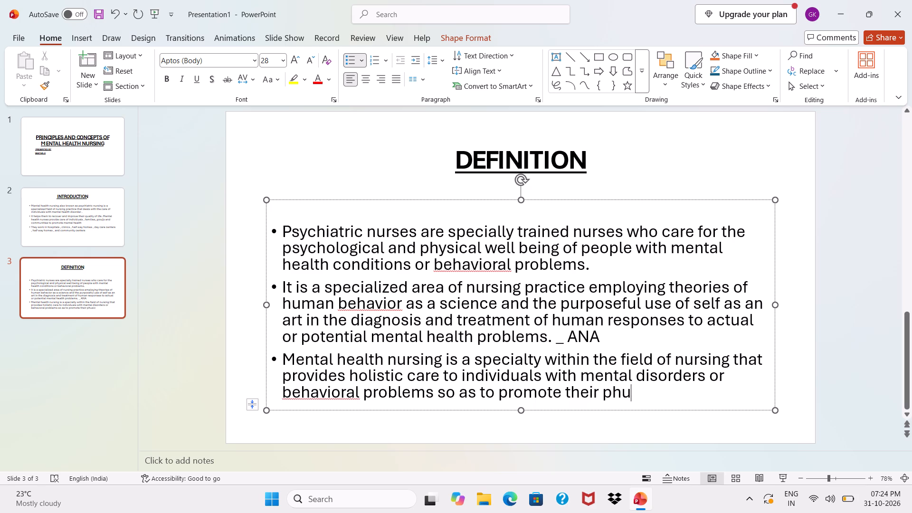
{"action": "key", "text": "BackSpace"}
{"action": "type", "text": "ysical and psychological a=w"}
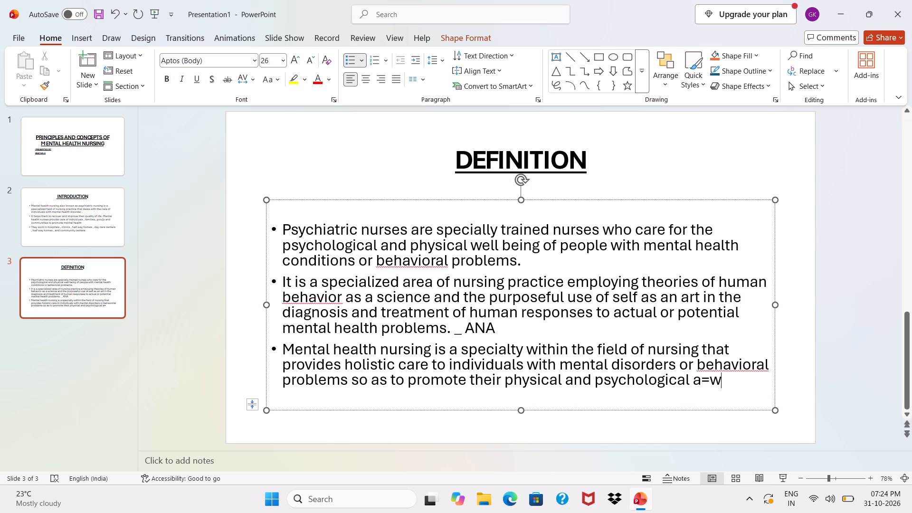
Finish the third definition bullet's sentence with "well being.".
{"action": "key", "text": "BackSpace"}
{"action": "key", "text": "BackSpace"}
{"action": "key", "text": "space"}
{"action": "key", "text": "space"}
{"action": "type", "text": "we"}
{"action": "type", "text": "ll beinb"}
{"action": "key", "text": "BackSpace"}
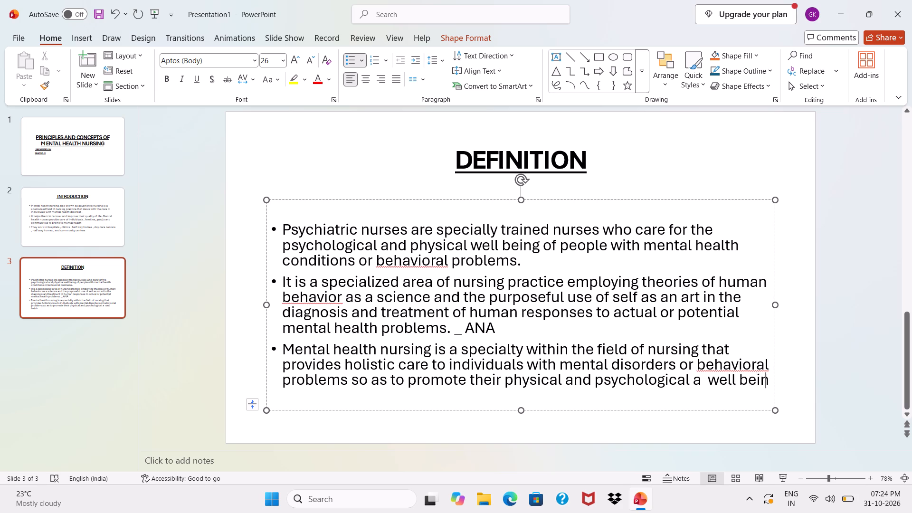
{"action": "key", "text": "g"}
{"action": "key", "text": "period"}
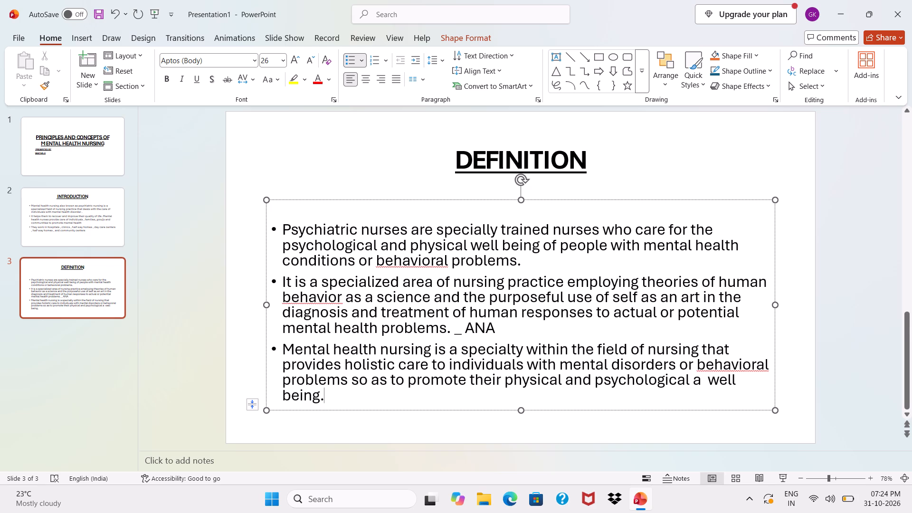
Add a fourth slide titled "CLASSIFICATION OF MENTAL HEALTH DISORDERS".
{"action": "key", "text": "ctrl+m"}
{"action": "left_click", "coordinate": [296, 181]}
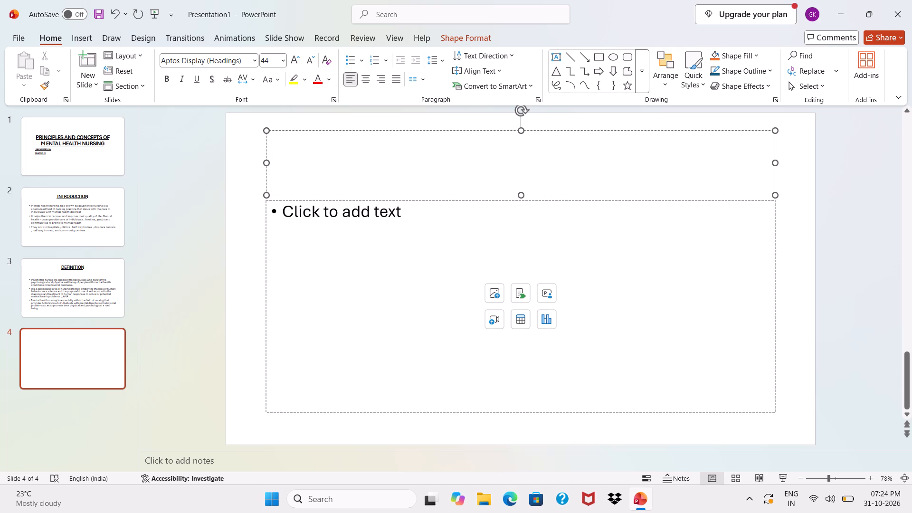
{"action": "left_click", "coordinate": [296, 181]}
{"action": "type", "text": "CLASSIFIVA"}
{"action": "key", "text": "BackSpace"}
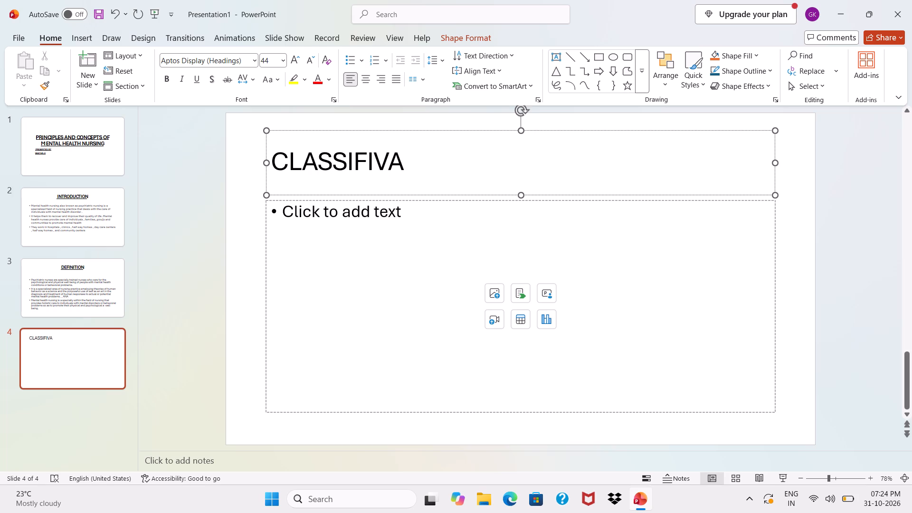
{"action": "key", "text": "BackSpace"}
{"action": "key", "text": "BackSpace"}
{"action": "type", "text": "ICA"}
{"action": "type", "text": "TION OF MENTAL HEALTH DISORDERS"}
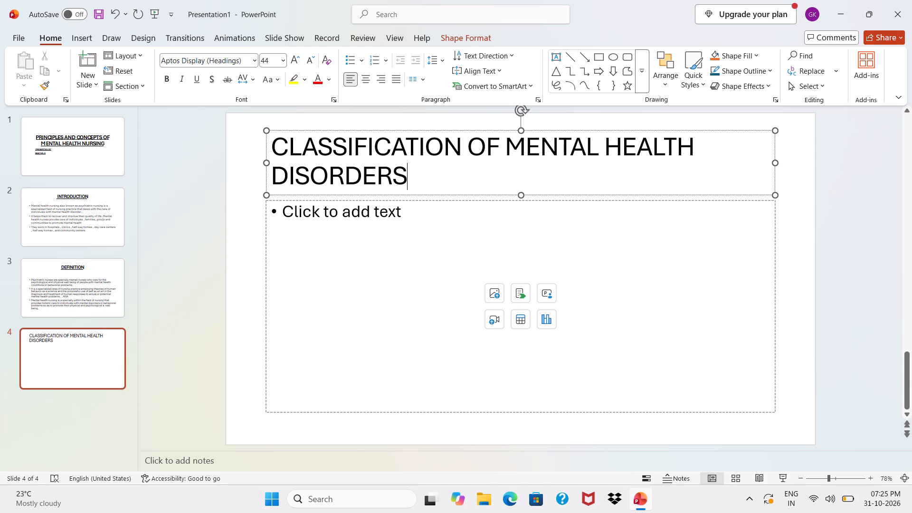
Make the whole title of the classification slide bold, centred and underlined.
{"action": "key", "text": "ctrl+a"}
{"action": "key", "text": "ctrl+b"}
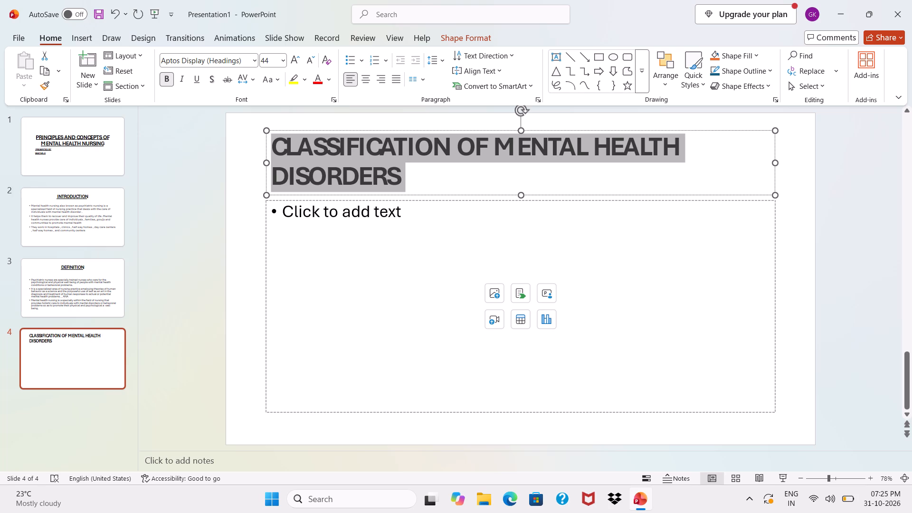
{"action": "key", "text": "ctrl+e"}
{"action": "key", "text": "ctrl+u"}
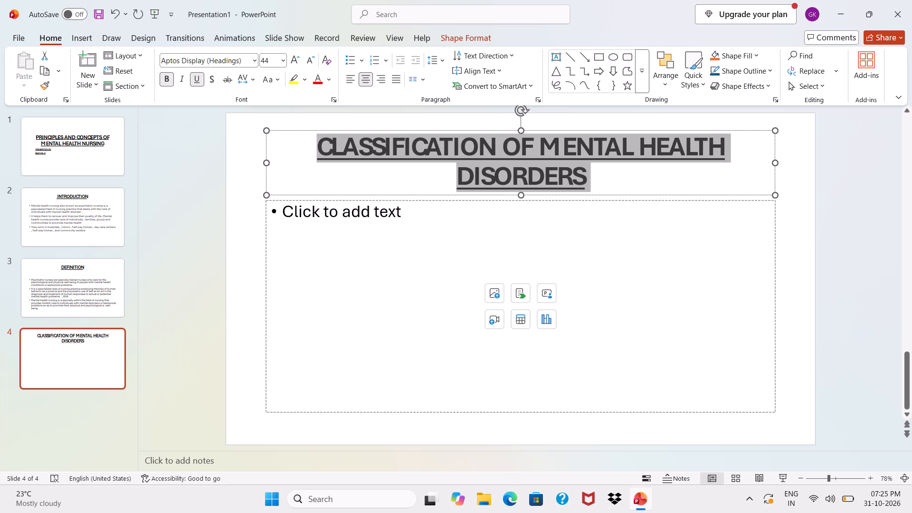
Enter "PURPOSES" as the first bullet in the classification slide's body.
{"action": "left_click", "coordinate": [280, 222]}
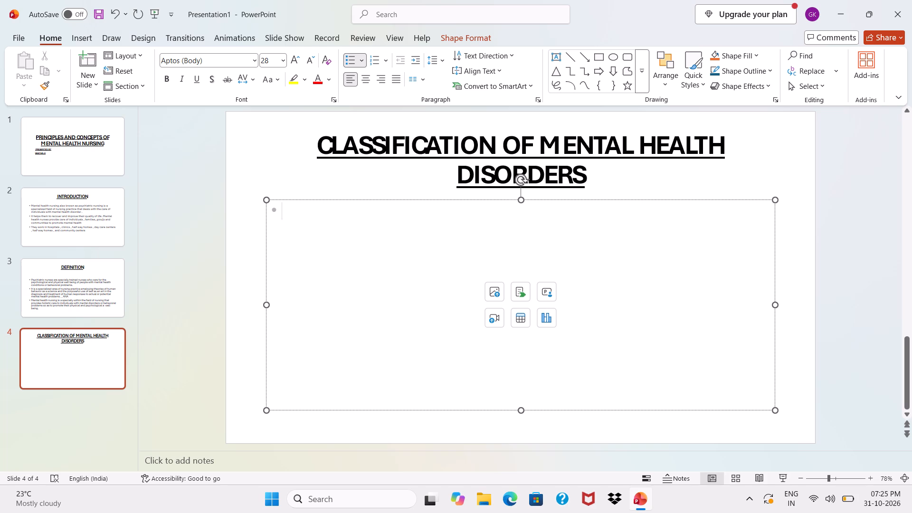
{"action": "key", "text": "p"}
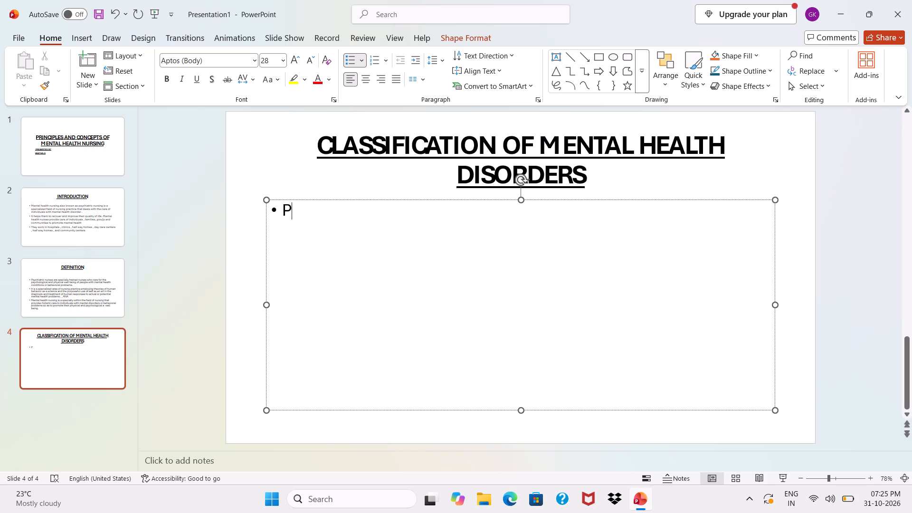
{"action": "type", "text": "URPOSES"}
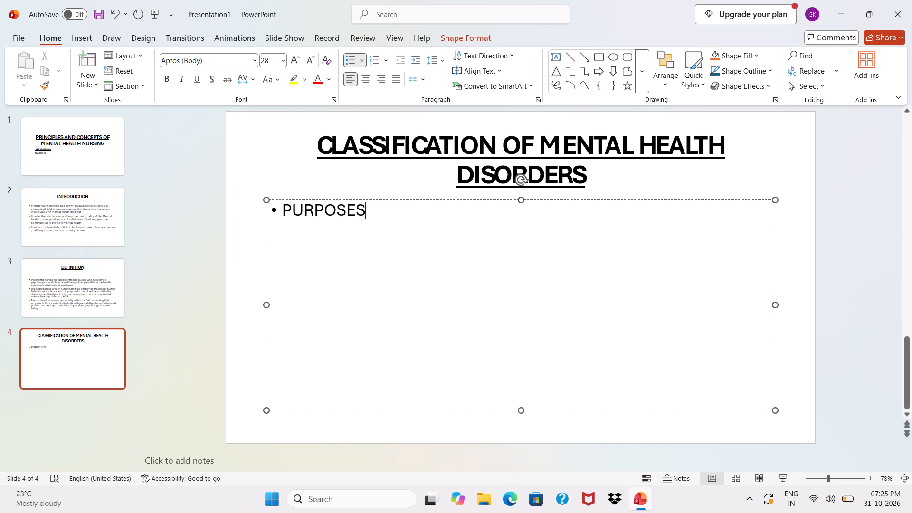
Make the "PURPOSES" bullet on the classification slide bold, underlined and centred.
{"action": "key", "text": "ctrl+a"}
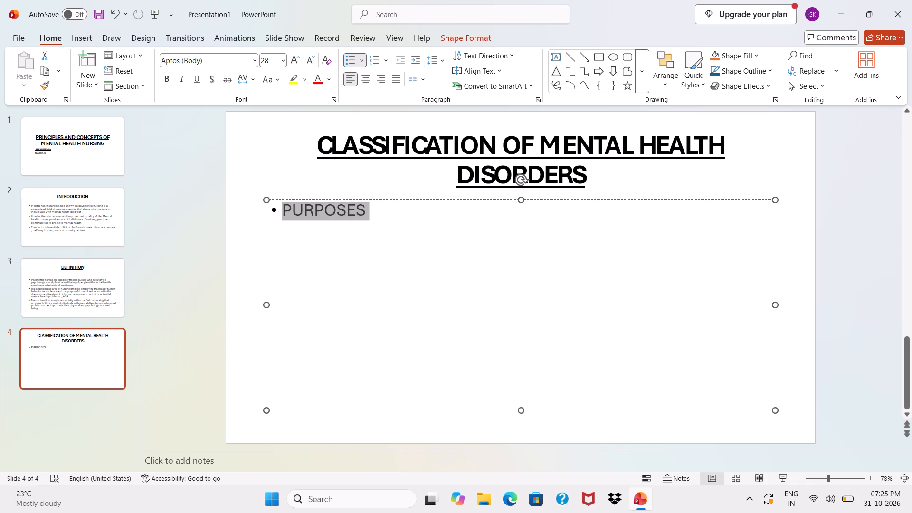
{"action": "key", "text": "ctrl+b"}
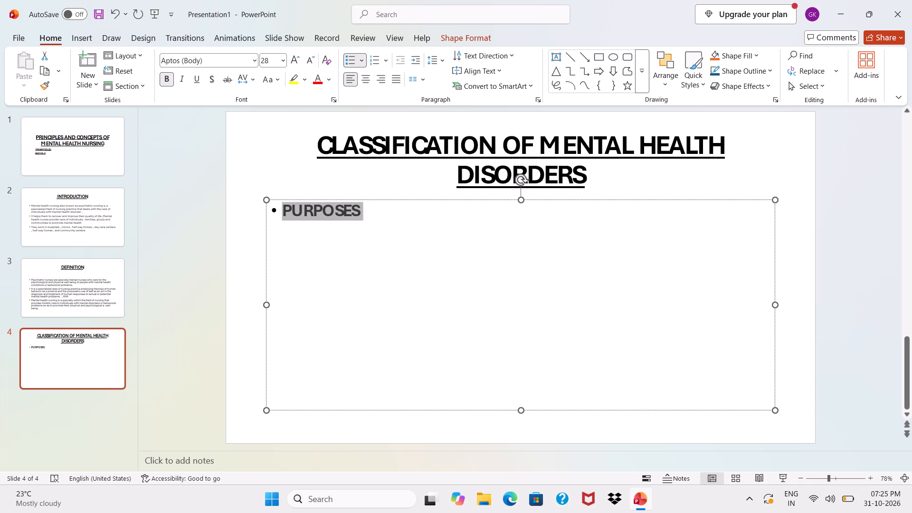
{"action": "key", "text": "ctrl+u"}
{"action": "key", "text": "ctrl+e"}
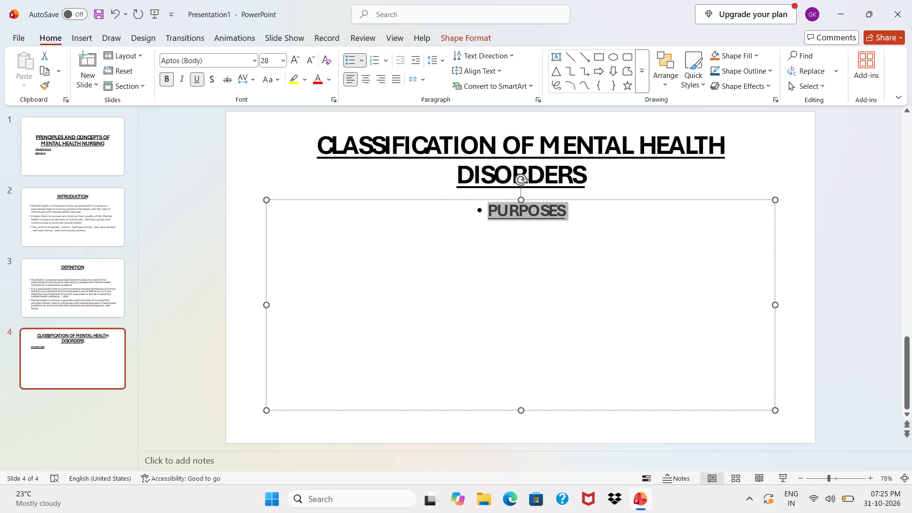
{"action": "left_click", "coordinate": [297, 228]}
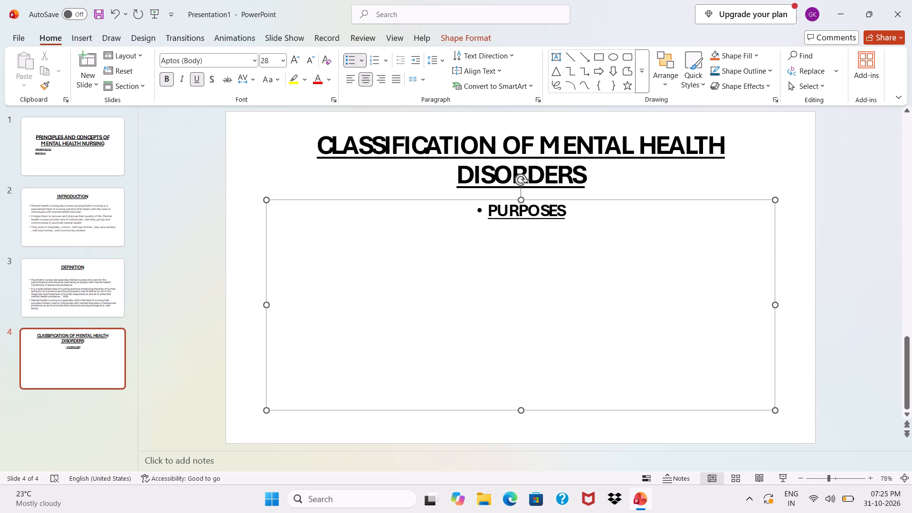
Start a new bullet below "PURPOSES" with underline and bold turned off.
{"action": "left_click", "coordinate": [581, 215]}
{"action": "key", "text": "Return"}
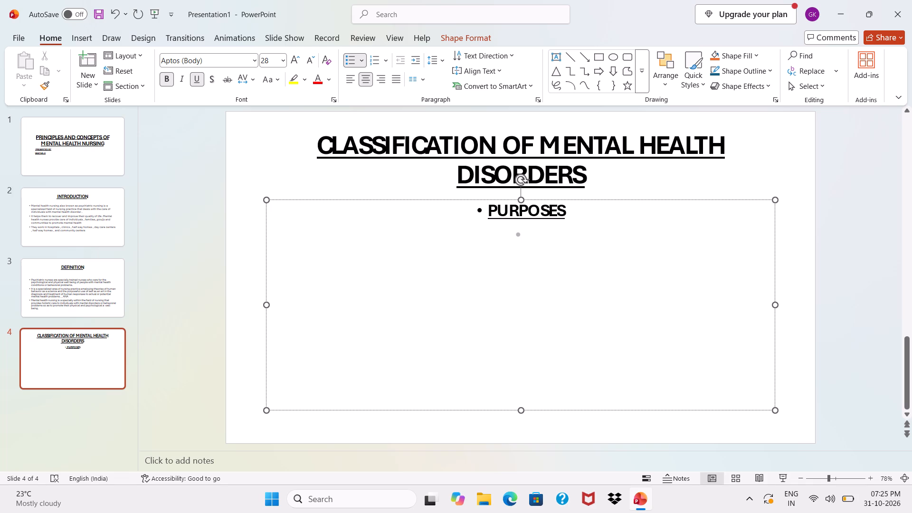
{"action": "left_click", "coordinate": [194, 79]}
{"action": "left_click", "coordinate": [168, 75]}
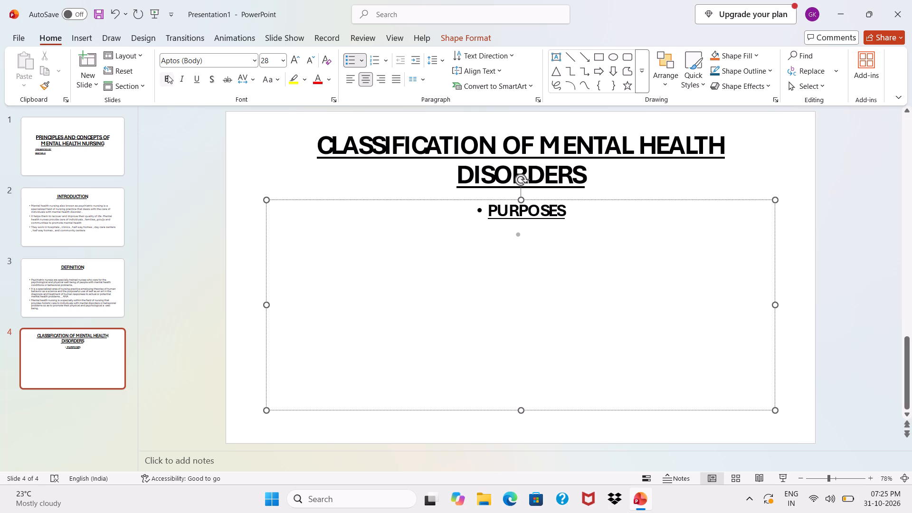
{"action": "left_click", "coordinate": [168, 75]}
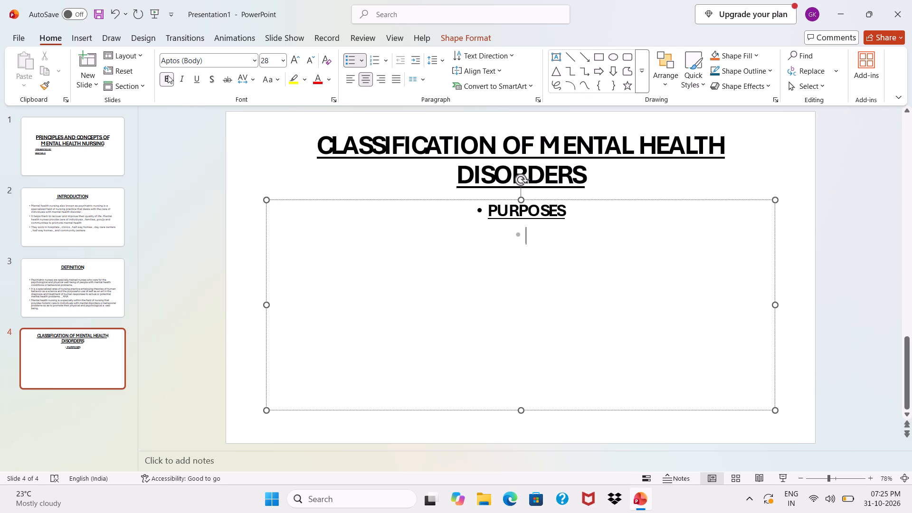
{"action": "left_click", "coordinate": [168, 75]}
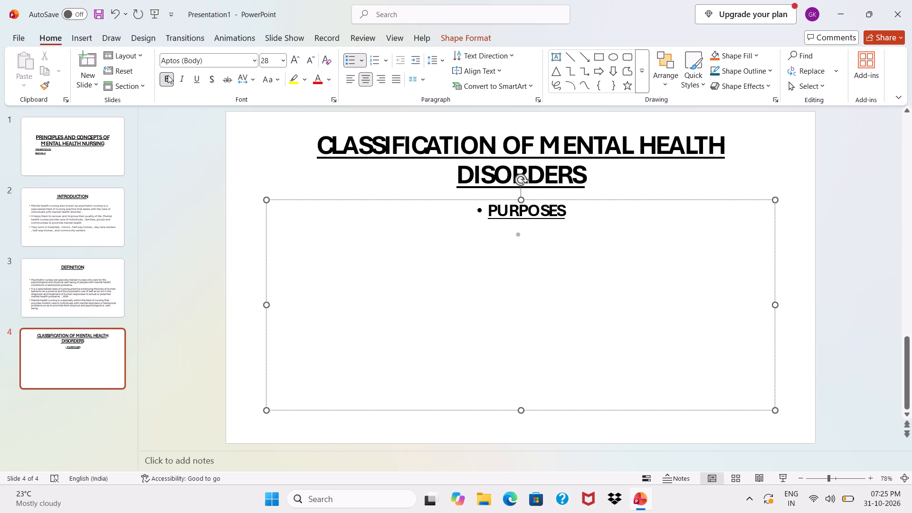
{"action": "left_click", "coordinate": [168, 75]}
{"action": "key", "text": "space"}
{"action": "type", "text": "TO"}
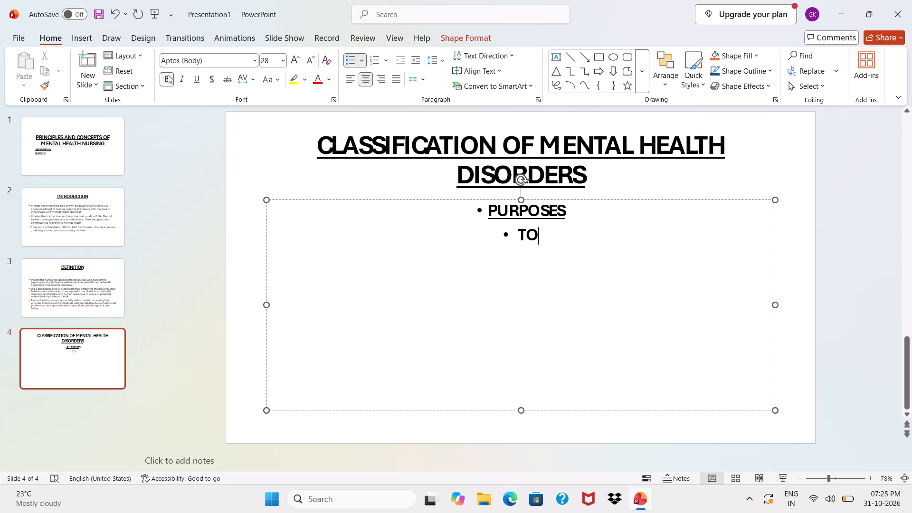
{"action": "key", "text": "BackSpace"}
{"action": "key", "text": "BackSpace"}
{"action": "left_click", "coordinate": [161, 74]}
Enter "To make generally acceptable diagnosis" as the text of the bullet below "PURPOSES".
{"action": "type", "text": "To make"}
{"action": "key", "text": "space"}
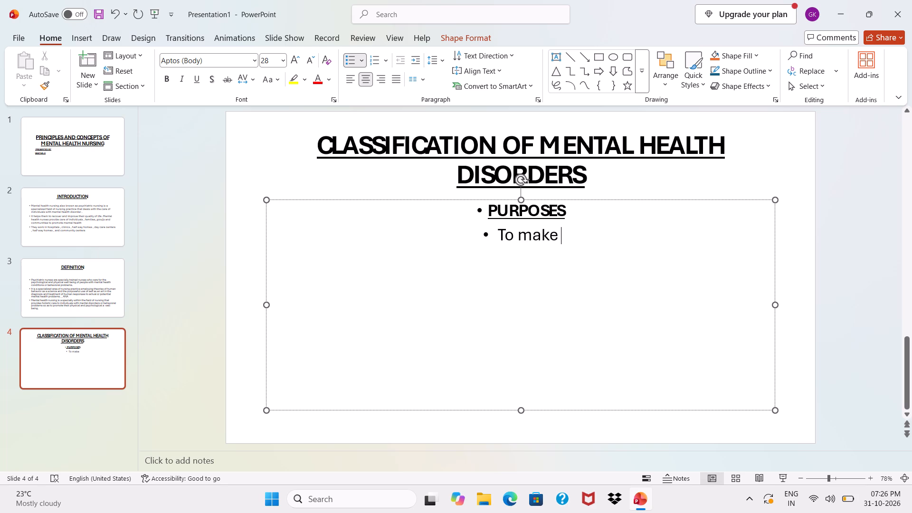
{"action": "type", "text": "generally acceptable diagnose"}
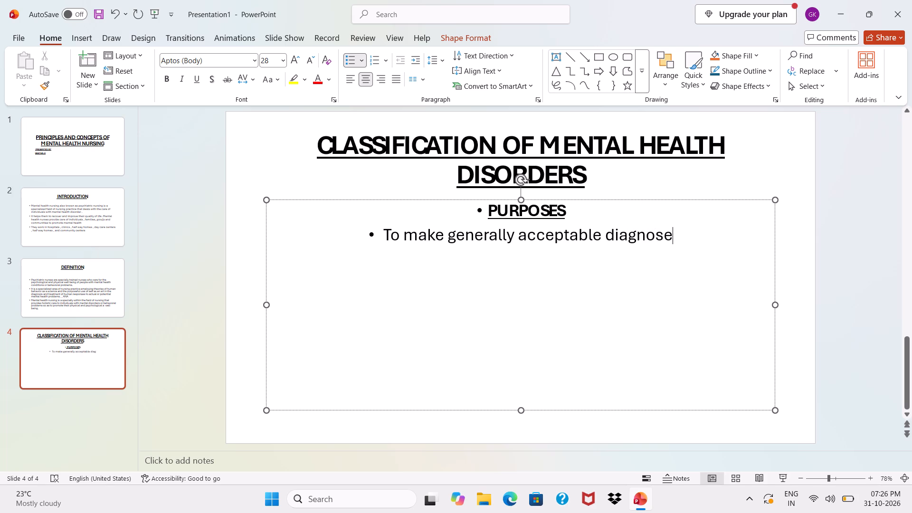
{"action": "key", "text": "BackSpace"}
{"action": "type", "text": "e="}
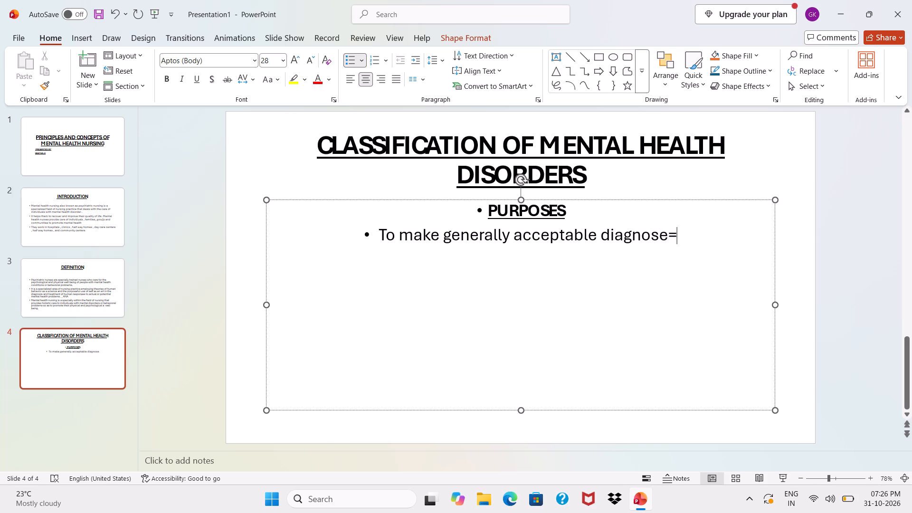
{"action": "key", "text": "BackSpace"}
{"action": "key", "text": "BackSpace"}
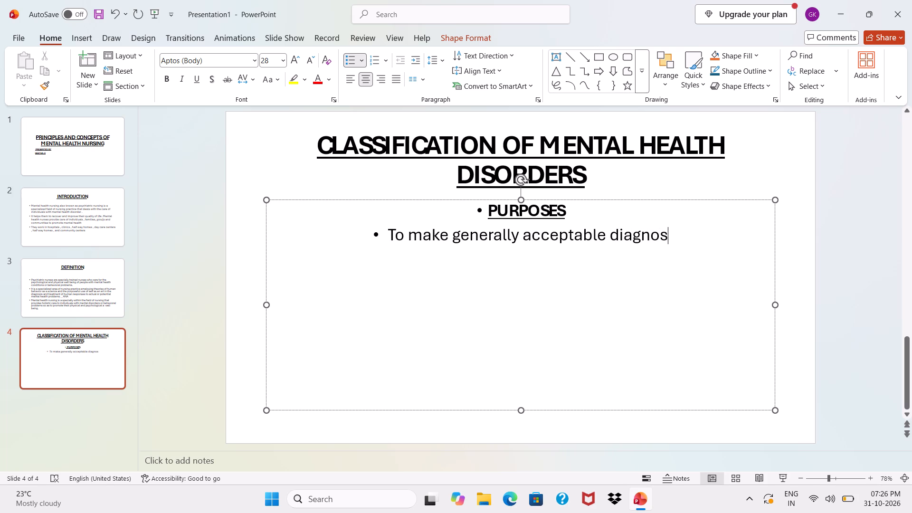
{"action": "type", "text": "is"}
Add another bullet below the diagnosis one, beginning with "To provide standardized vocabulary".
{"action": "key", "text": "Return"}
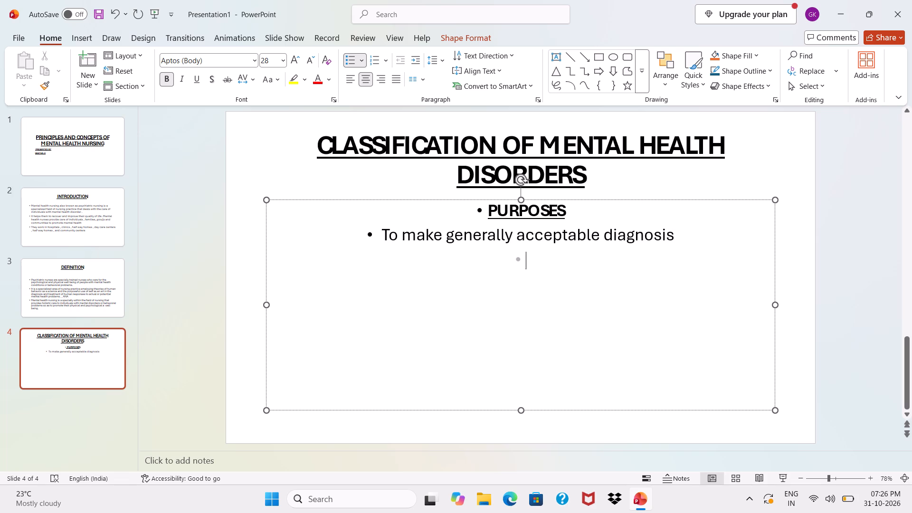
{"action": "type", "text": "to provide"}
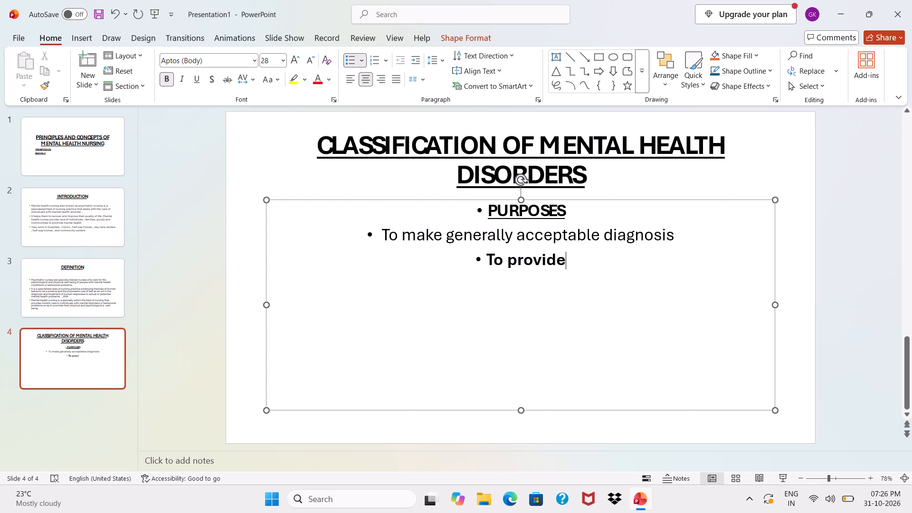
{"action": "key", "text": "space"}
{"action": "type", "text": "standardi"}
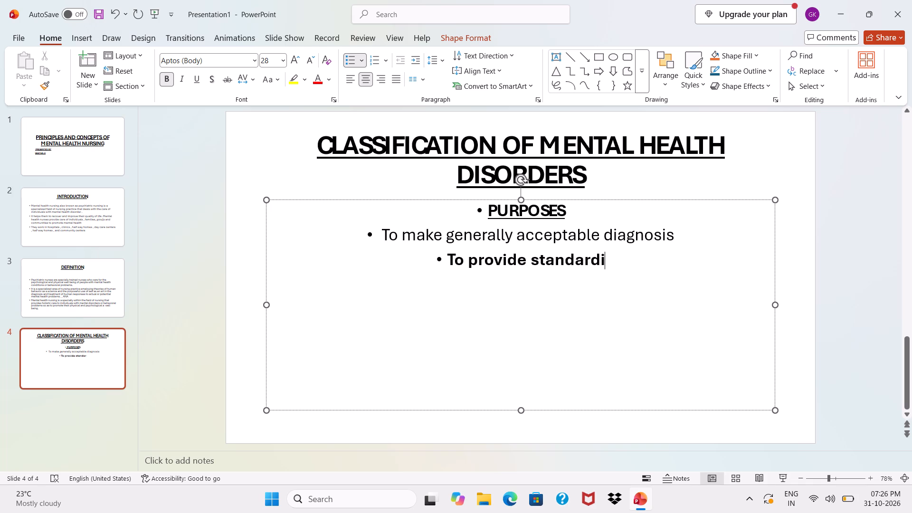
{"action": "type", "text": "zed"}
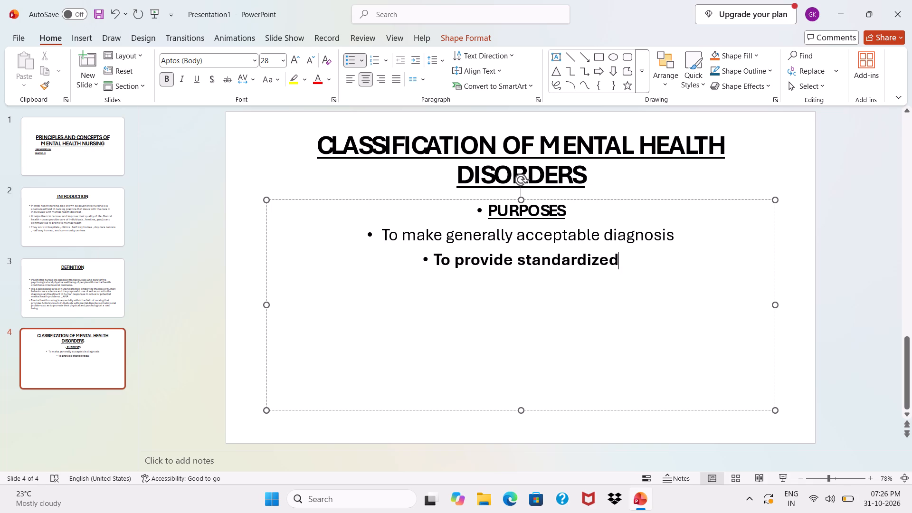
{"action": "key", "text": "space"}
{"action": "type", "text": "vova"}
{"action": "key", "text": "BackSpace"}
{"action": "key", "text": "BackSpace"}
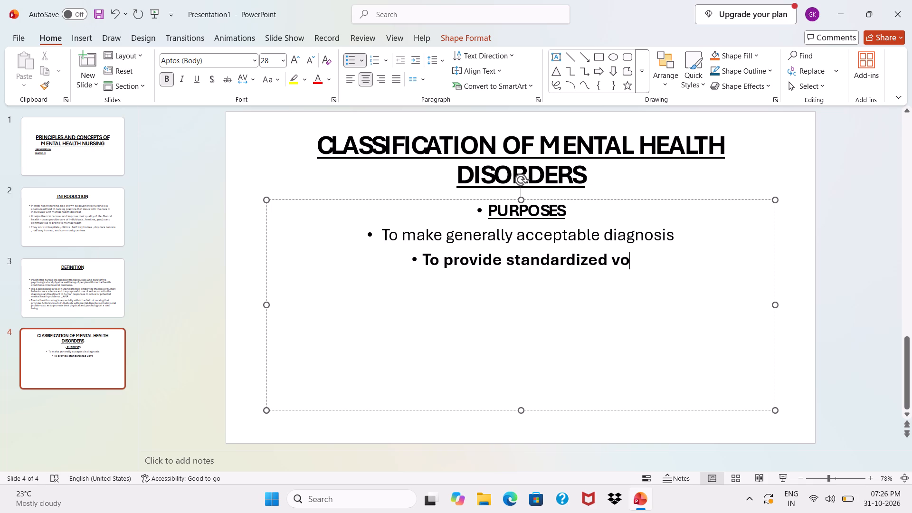
{"action": "type", "text": "ba"}
{"action": "key", "text": "BackSpace"}
{"action": "key", "text": "BackSpace"}
{"action": "type", "text": "va"}
{"action": "key", "text": "BackSpace"}
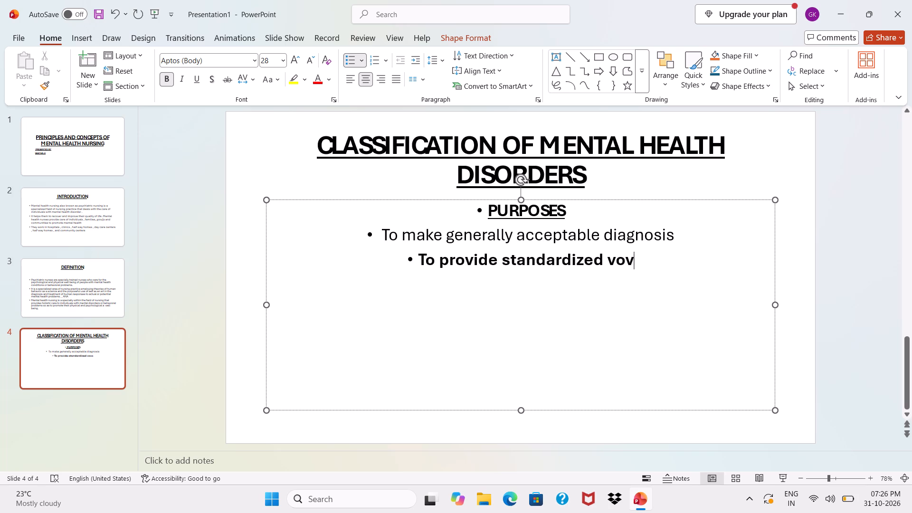
{"action": "key", "text": "BackSpace"}
{"action": "type", "text": "cabulary"}
{"action": "key", "text": "space"}
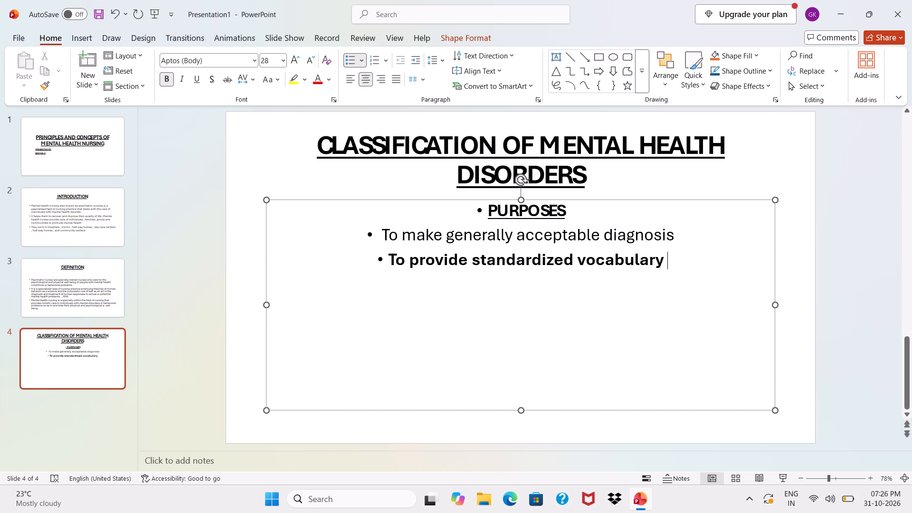
Continue the vocabulary bullet with "that permits effective communication between".
{"action": "type", "text": "that permits"}
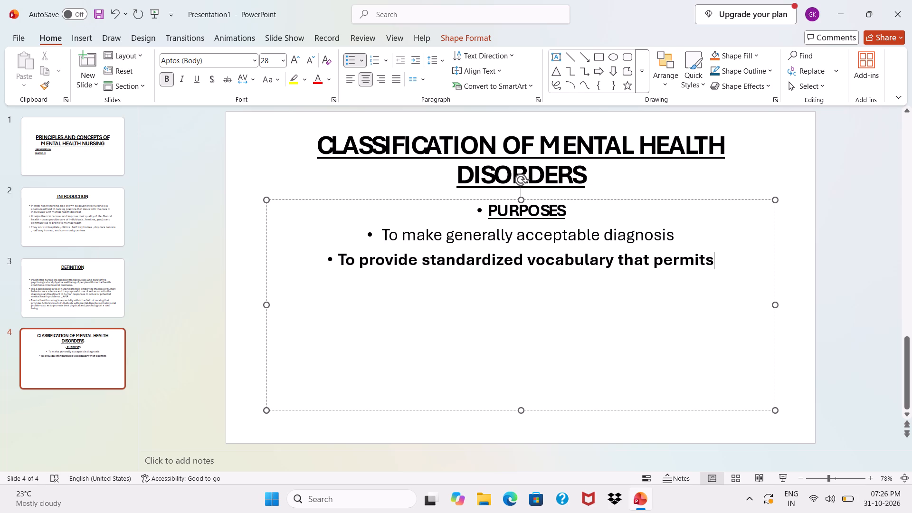
{"action": "key", "text": "space"}
{"action": "type", "text": "effective"}
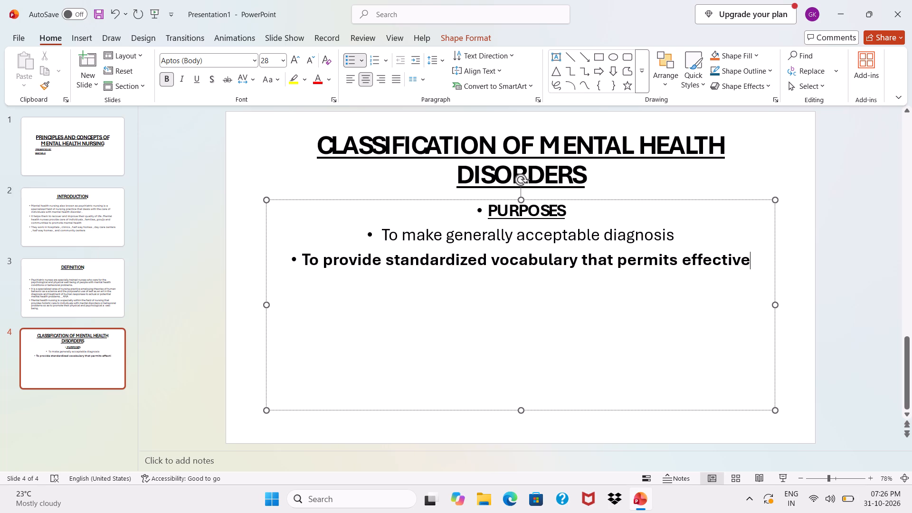
{"action": "key", "text": "space"}
{"action": "type", "text": "communication"}
{"action": "key", "text": "space"}
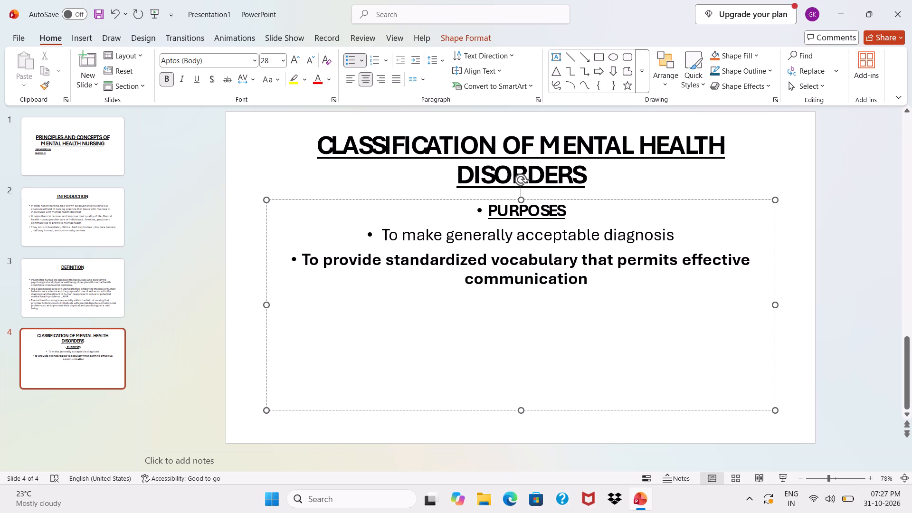
{"action": "type", "text": "berw"}
{"action": "key", "text": "BackSpace"}
{"action": "key", "text": "BackSpace"}
{"action": "type", "text": "te"}
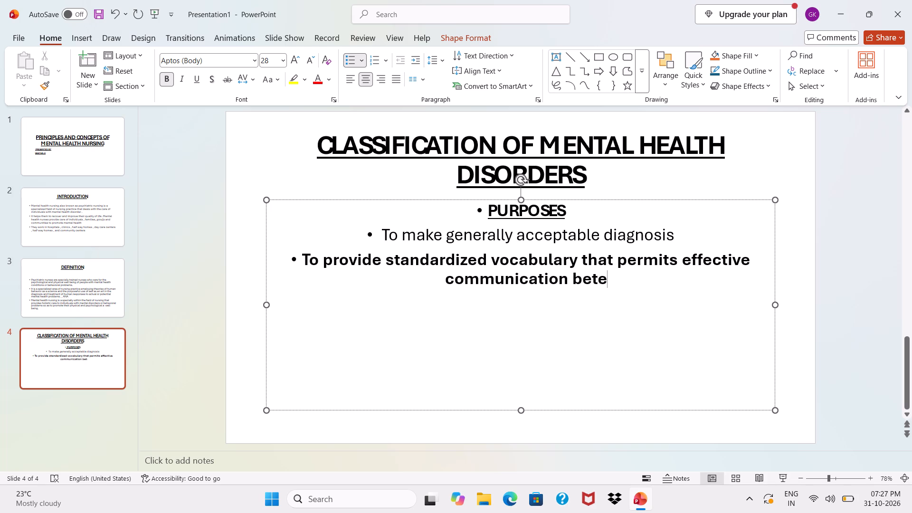
{"action": "key", "text": "BackSpace"}
{"action": "type", "text": "ween"}
{"action": "key", "text": "space"}
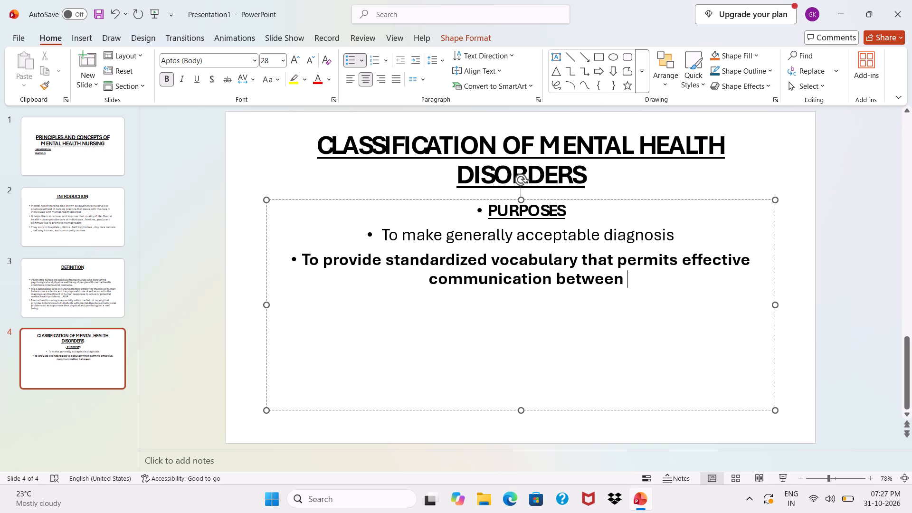
Continue the vocabulary bullet with "psychiatrists , other doctors and professions".
{"action": "type", "text": "o="}
{"action": "key", "text": "BackSpace"}
{"action": "key", "text": "BackSpace"}
{"action": "type", "text": "psychiatrists"}
{"action": "key", "text": "space"}
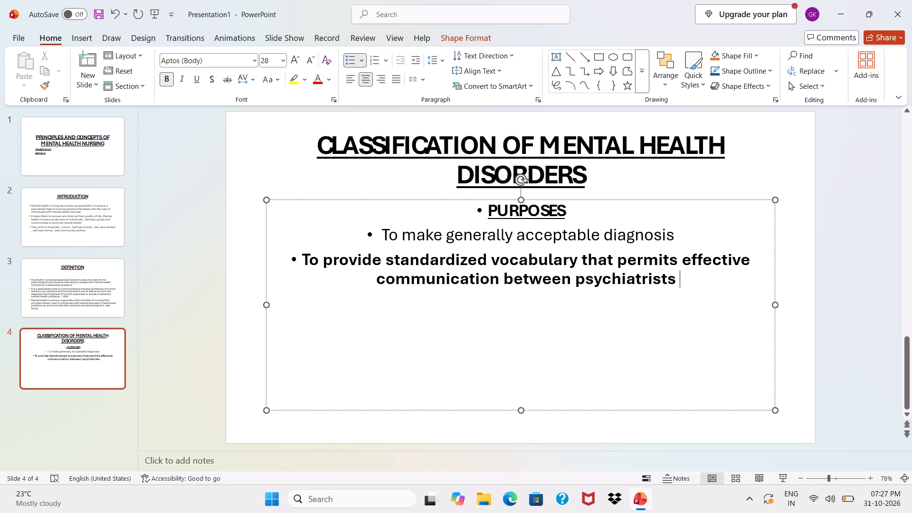
{"action": "type", "text": ", other"}
{"action": "key", "text": "space"}
{"action": "type", "text": "doctors"}
{"action": "key", "text": "space"}
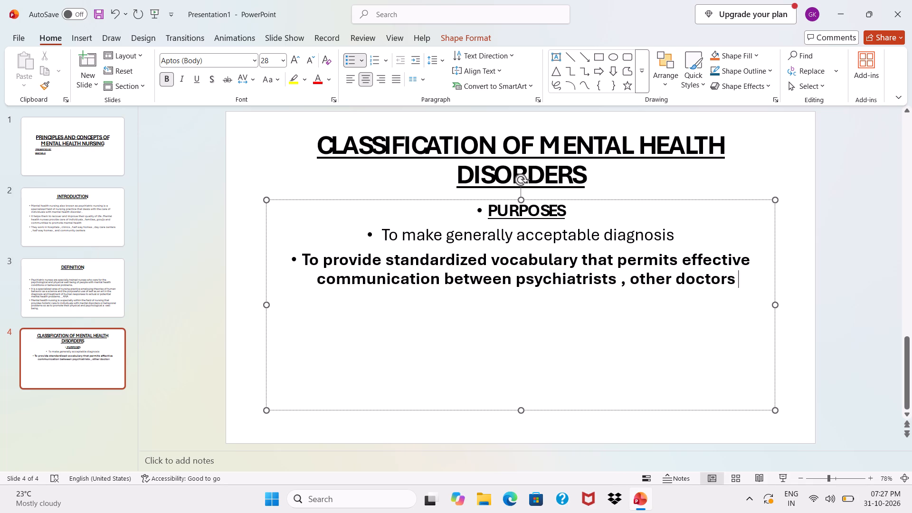
{"action": "type", "text": "and pro"}
{"action": "type", "text": "fessions"}
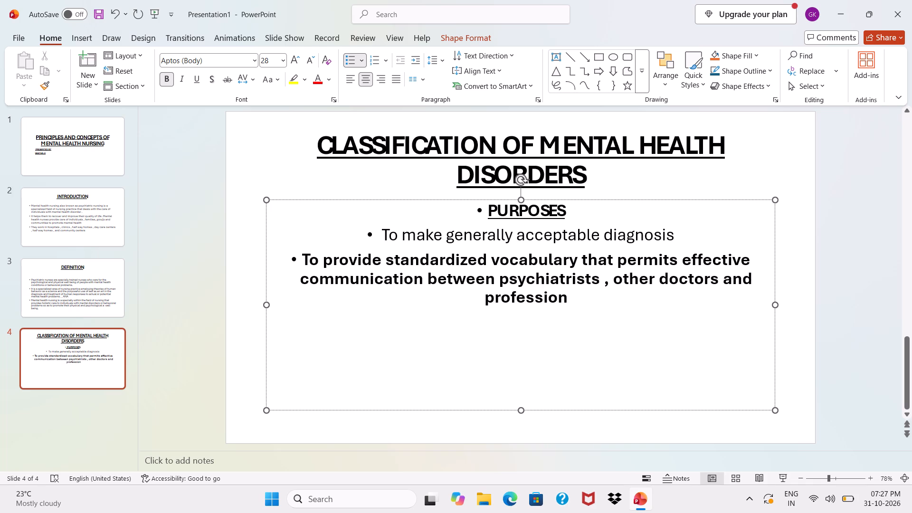
{"action": "key", "text": "space"}
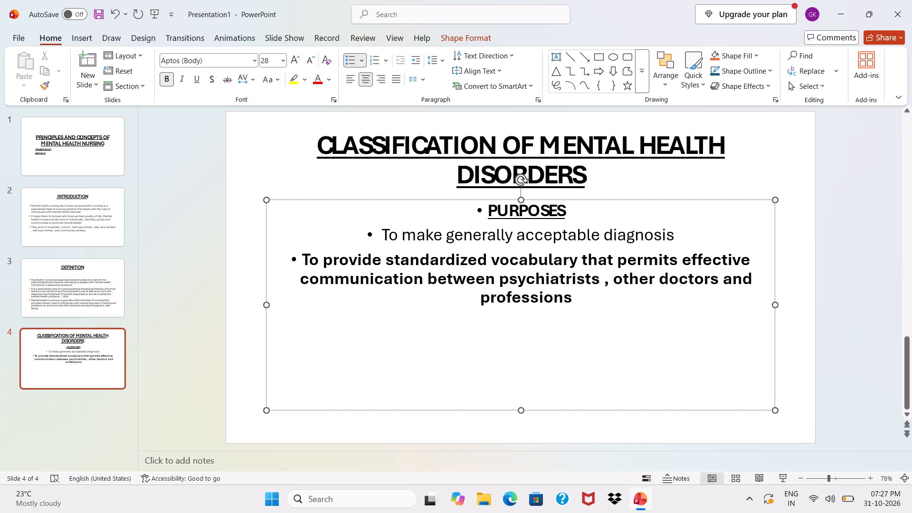
Add a bullet below the vocabulary one, beginning with "To make generalization in treatment".
{"action": "key", "text": "Return"}
{"action": "type", "text": "to make"}
{"action": "key", "text": "space"}
{"action": "type", "text": "generalix"}
{"action": "key", "text": "BackSpace"}
{"action": "type", "text": "zation"}
{"action": "key", "text": "space"}
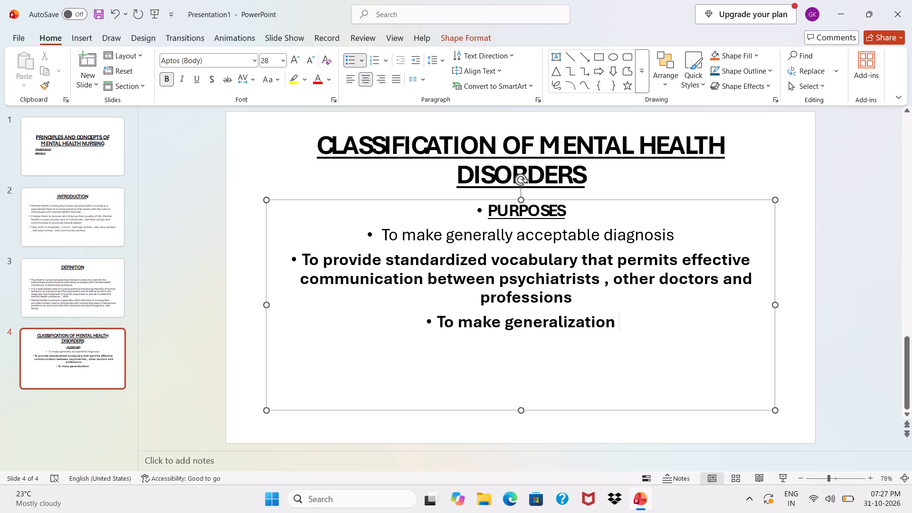
{"action": "type", "text": "in ter"}
{"action": "key", "text": "BackSpace"}
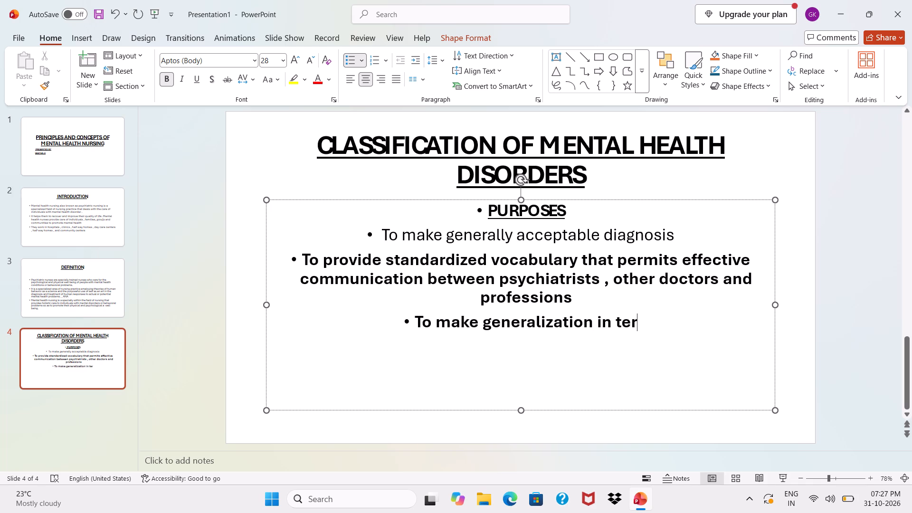
{"action": "key", "text": "BackSpace"}
{"action": "type", "text": "reatment"}
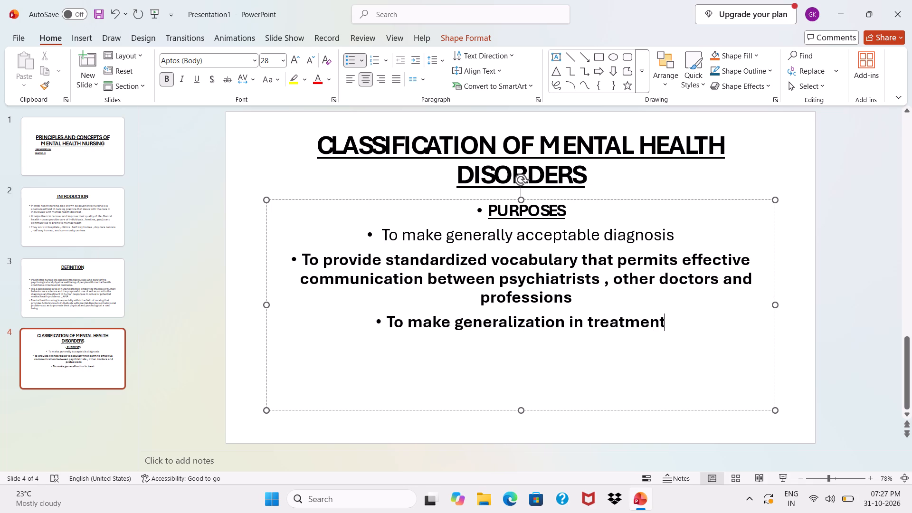
Continue the generalization bullet with "response, course and prognosis".
{"action": "key", "text": "space"}
{"action": "type", "text": "response,"}
{"action": "key", "text": "space"}
{"action": "type", "text": "cor"}
{"action": "key", "text": "BackSpace"}
{"action": "type", "text": "urse"}
{"action": "key", "text": "space"}
{"action": "type", "text": "and prognose"}
{"action": "key", "text": "BackSpace"}
{"action": "type", "text": "is"}
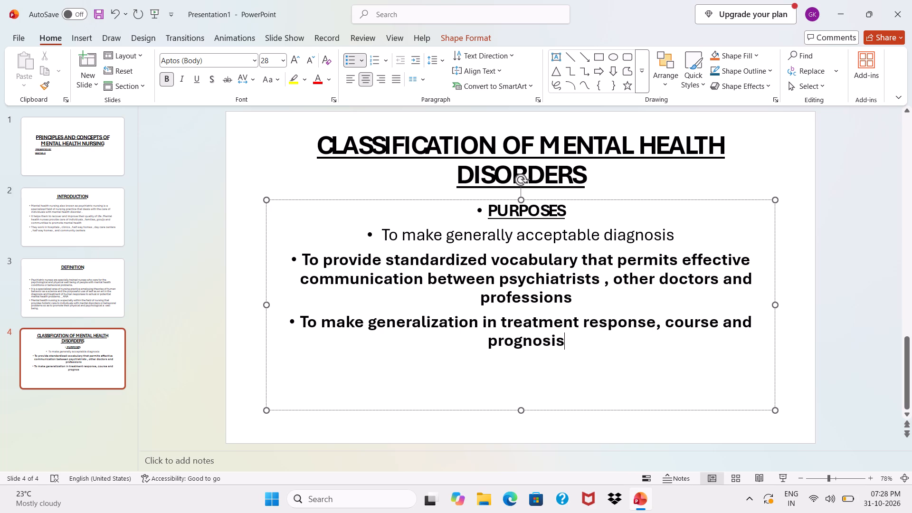
Complete the generalization bullet with "of individual patients".
{"action": "key", "text": "space"}
{"action": "type", "text": "of ij"}
{"action": "key", "text": "BackSpace"}
{"action": "type", "text": "nd"}
{"action": "type", "text": "ivif"}
{"action": "key", "text": "BackSpace"}
{"action": "key", "text": "h"}
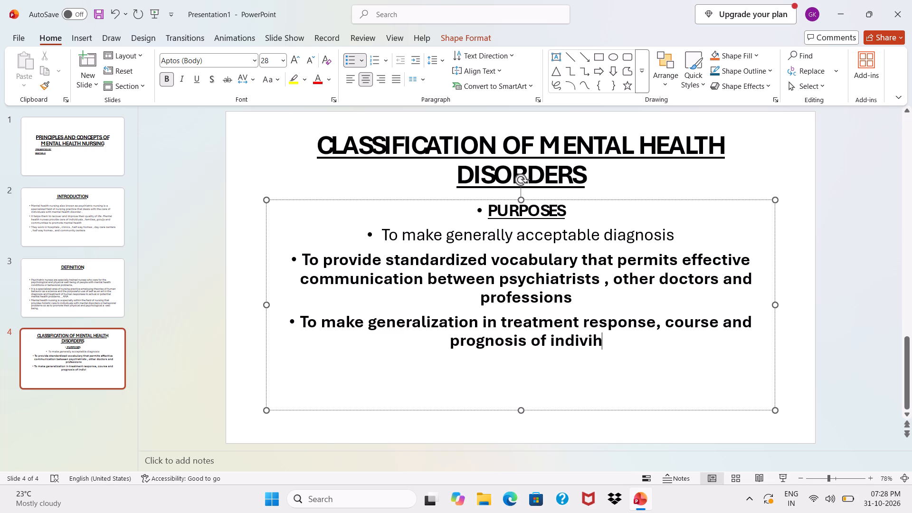
{"action": "key", "text": "BackSpace"}
{"action": "key", "text": "k"}
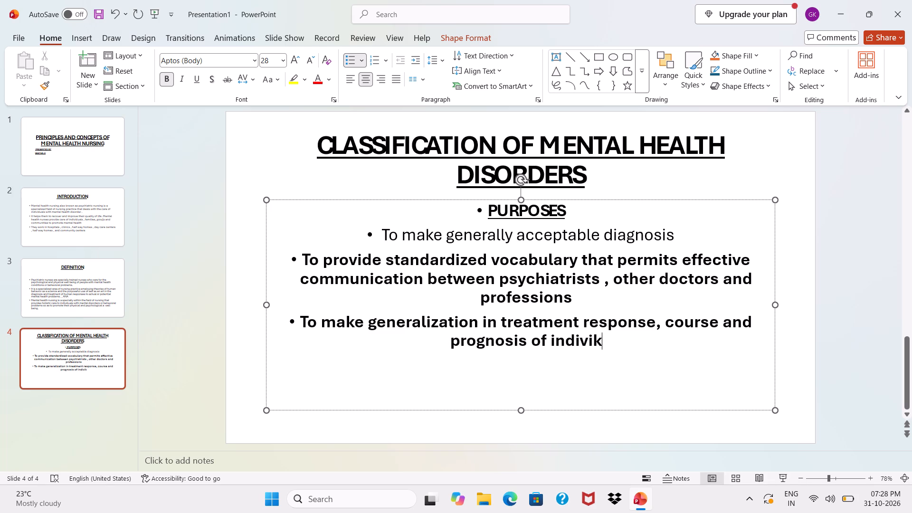
{"action": "key", "text": "BackSpace"}
{"action": "type", "text": "dual"}
{"action": "key", "text": "space"}
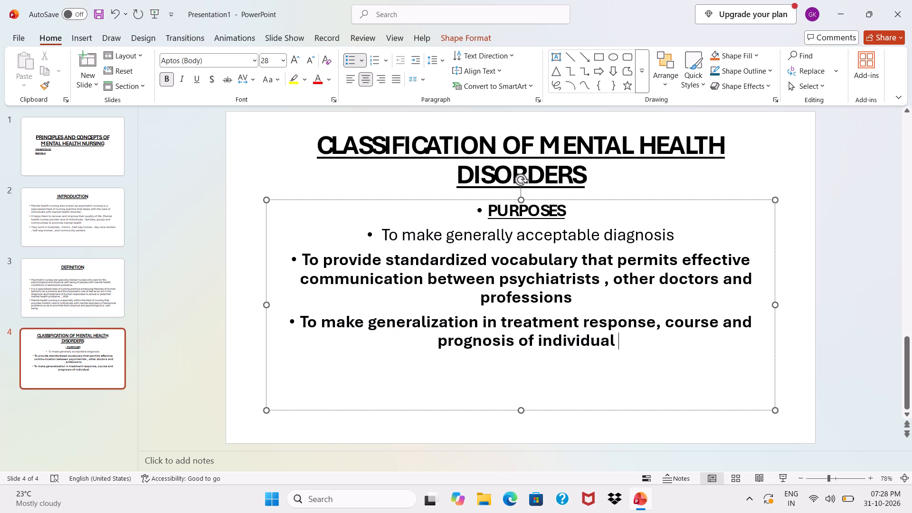
{"action": "key", "text": "space"}
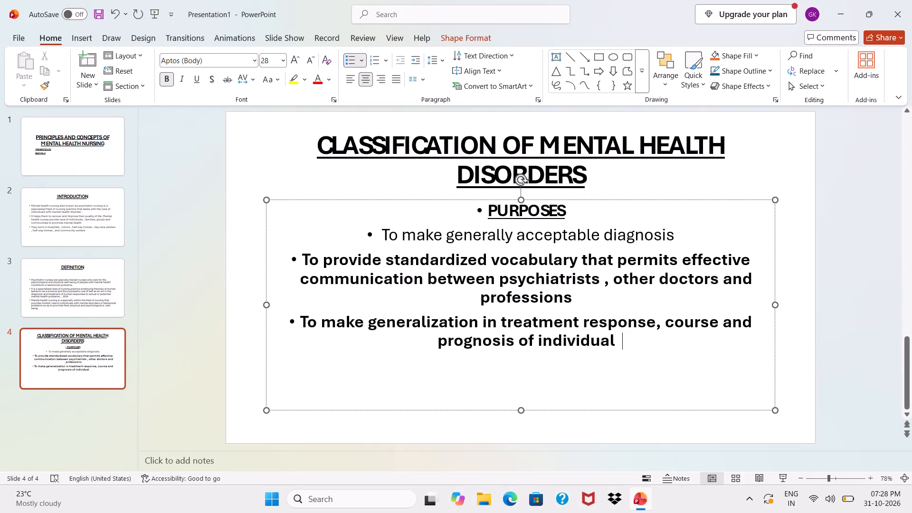
{"action": "type", "text": "patients"}
{"action": "key", "text": "space"}
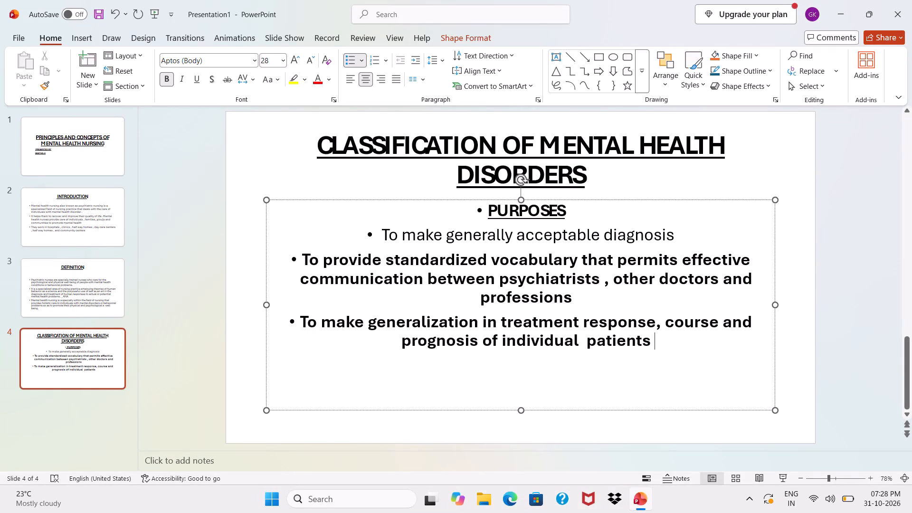
Add another bullet below the generalization one, beginning with "To make framework for research".
{"action": "key", "text": "Return"}
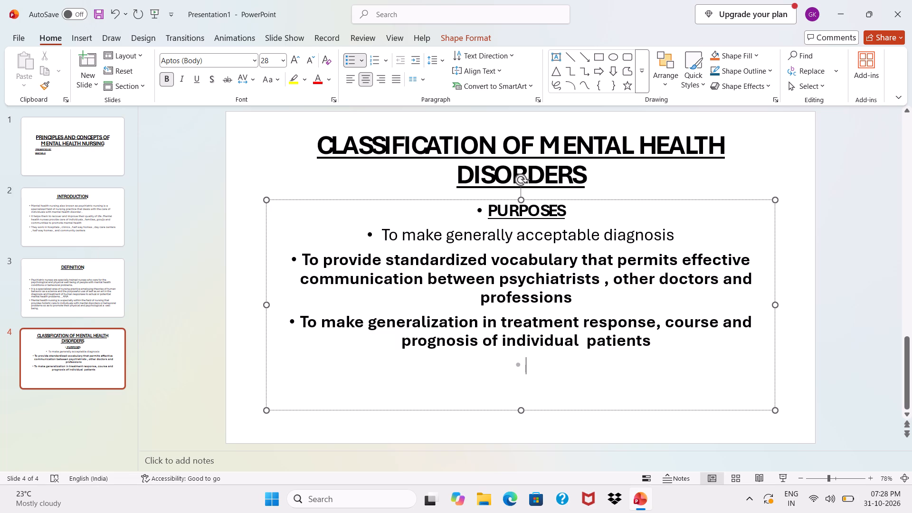
{"action": "type", "text": "to"}
{"action": "key", "text": "space"}
{"action": "type", "text": "make r"}
{"action": "key", "text": "BackSpace"}
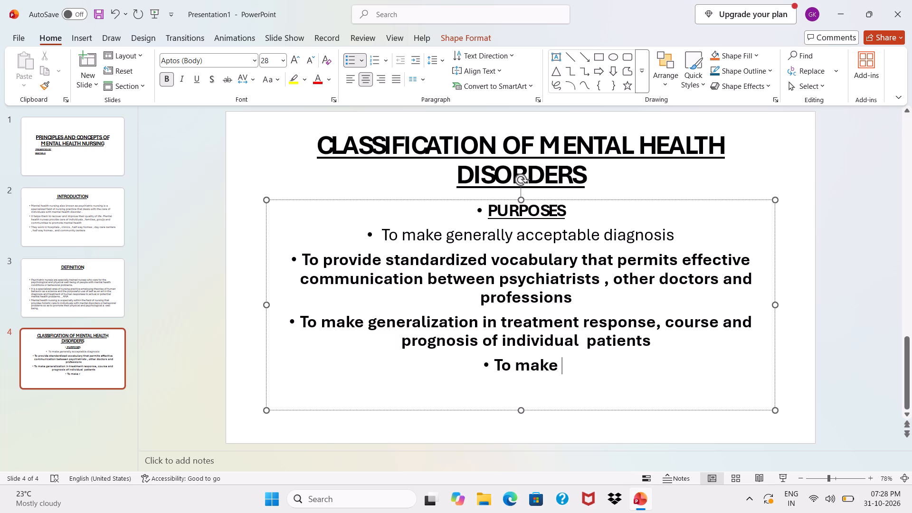
{"action": "type", "text": "frame"}
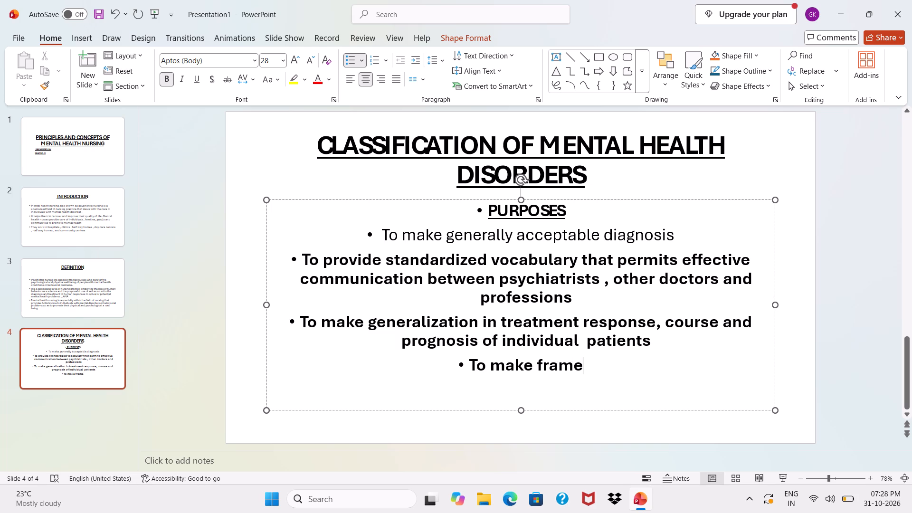
{"action": "type", "text": "work"}
{"action": "key", "text": "space"}
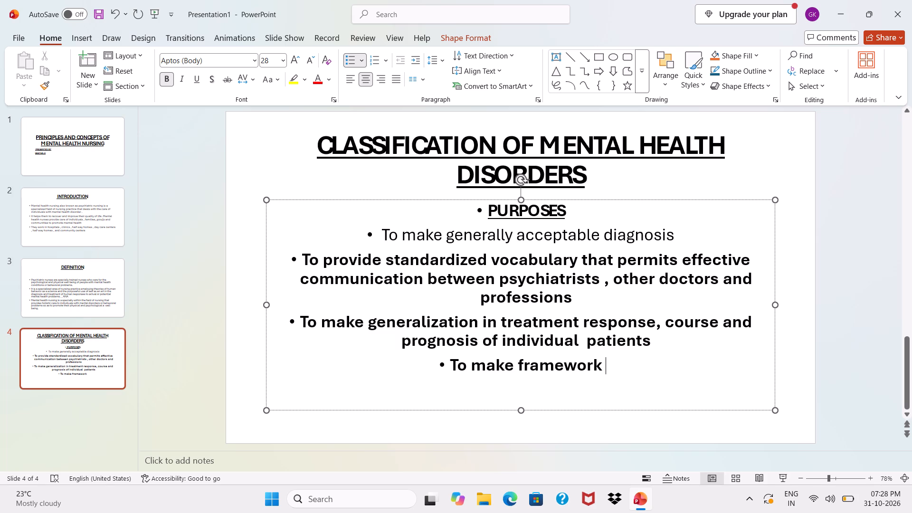
{"action": "key", "text": "space"}
{"action": "type", "text": "for reserach"}
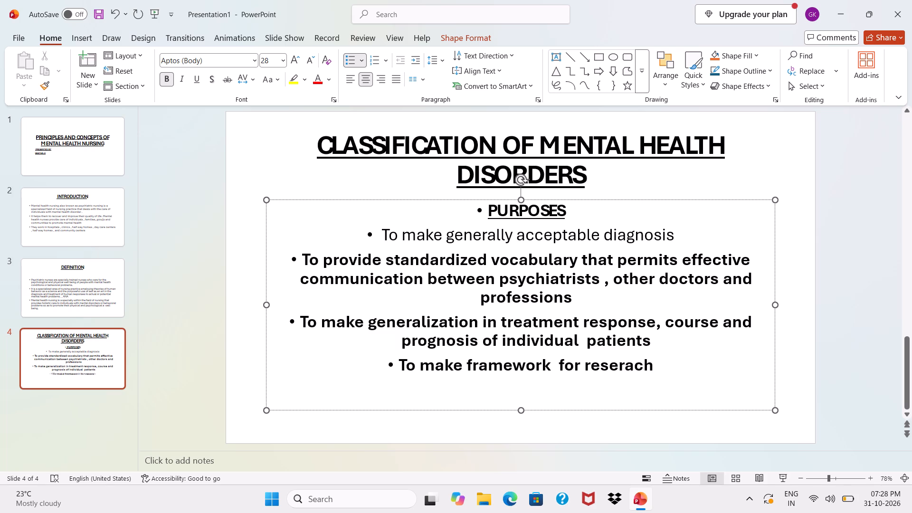
Complete the framework bullet with "in psychiatry".
{"action": "key", "text": "space"}
{"action": "type", "text": "in s"}
{"action": "key", "text": "BackSpace"}
{"action": "key", "text": "o"}
{"action": "key", "text": "BackSpace"}
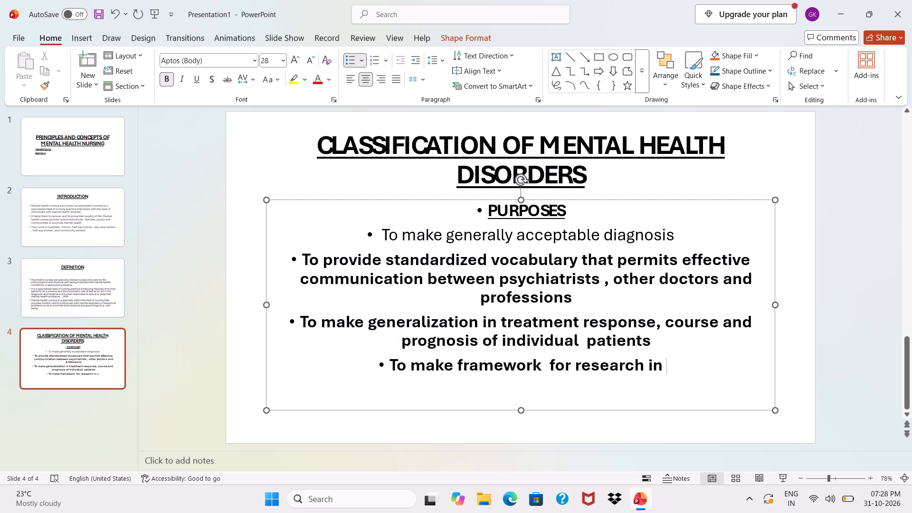
{"action": "key", "text": "p"}
{"action": "type", "text": "su"}
{"action": "key", "text": "BackSpace"}
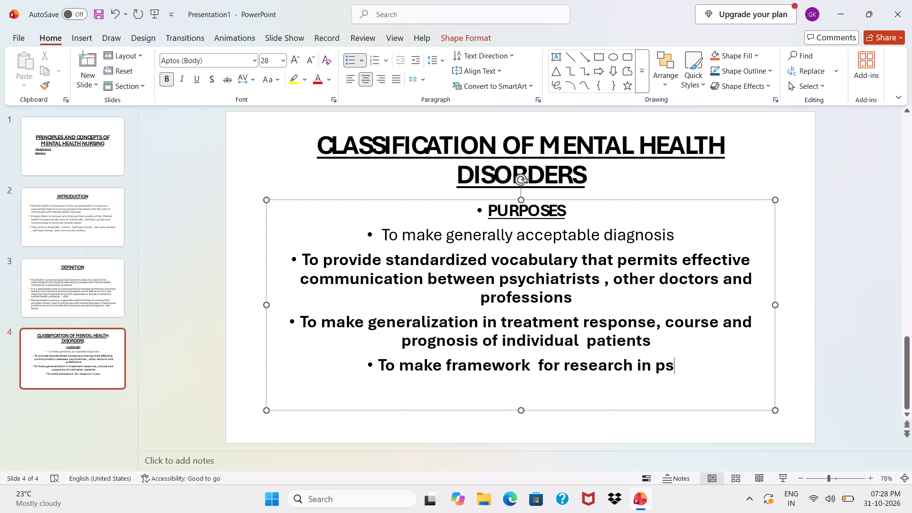
{"action": "type", "text": "ychiatry"}
Add a bullet below the framework one, beginning with "To facilitate stastical records".
{"action": "key", "text": "Return"}
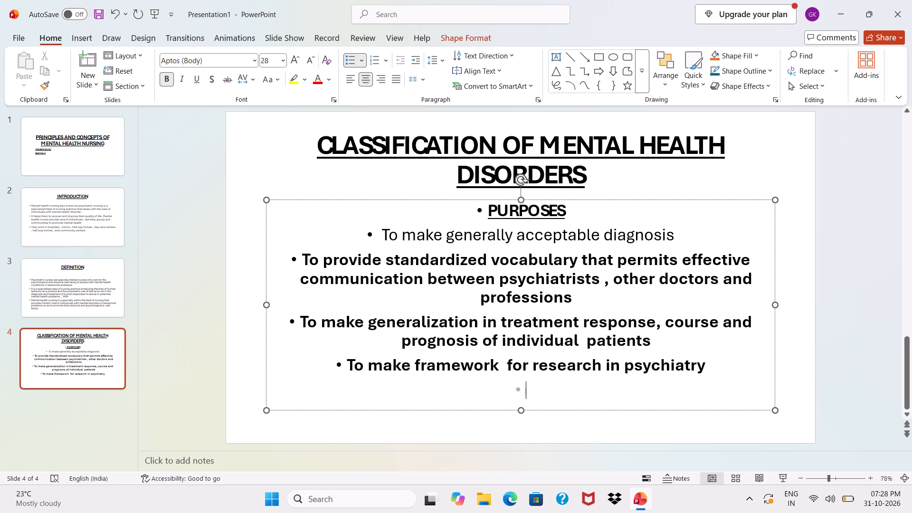
{"action": "type", "text": "to facilitate"}
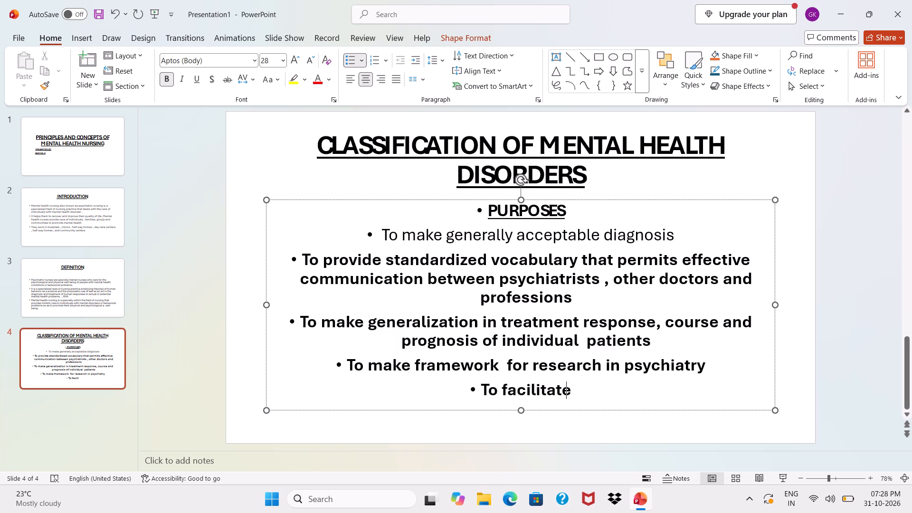
{"action": "key", "text": "space"}
{"action": "type", "text": "stasticl"}
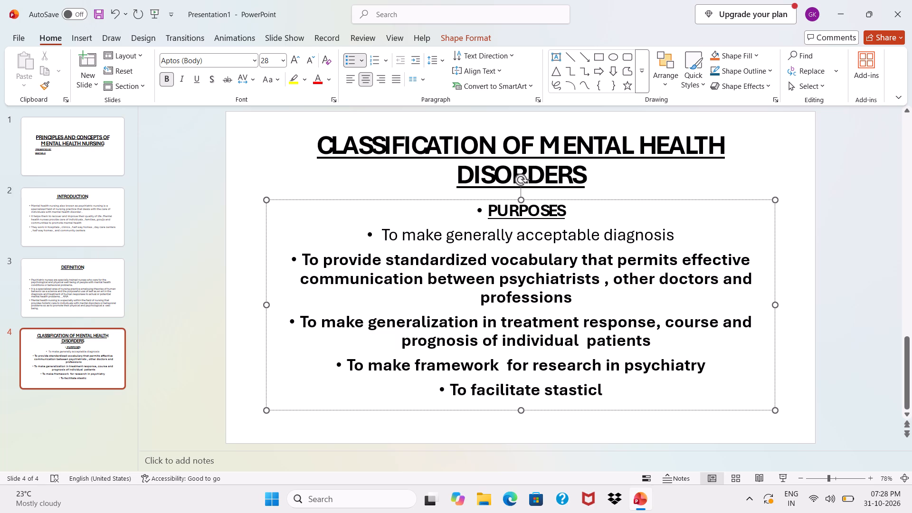
{"action": "key", "text": "BackSpace"}
{"action": "type", "text": "al"}
{"action": "key", "text": "space"}
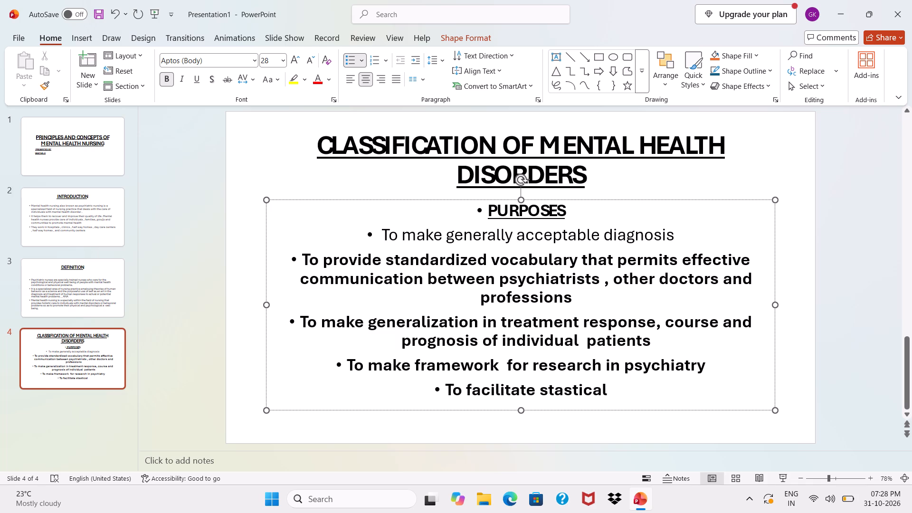
{"action": "type", "text": "refc"}
{"action": "key", "text": "BackSpace"}
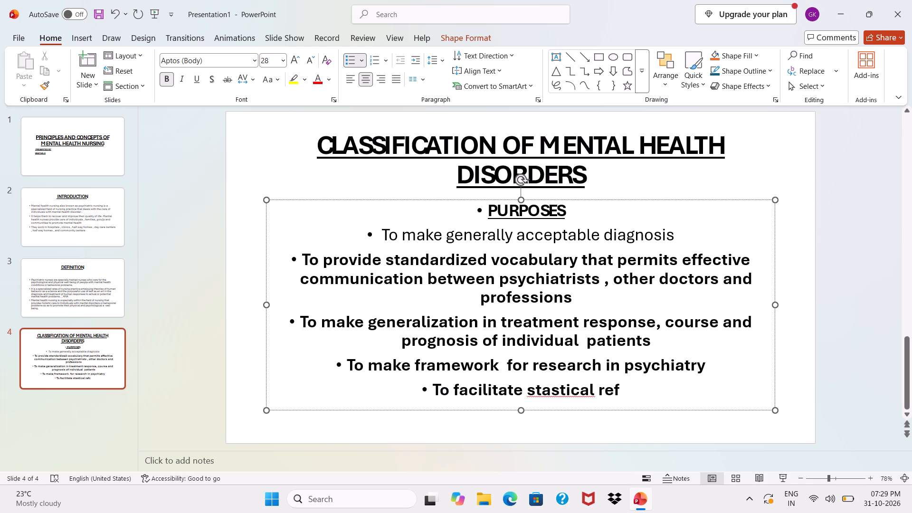
{"action": "key", "text": "c"}
{"action": "key", "text": "BackSpace"}
{"action": "key", "text": "BackSpace"}
{"action": "type", "text": "cor"}
{"action": "type", "text": "ds"}
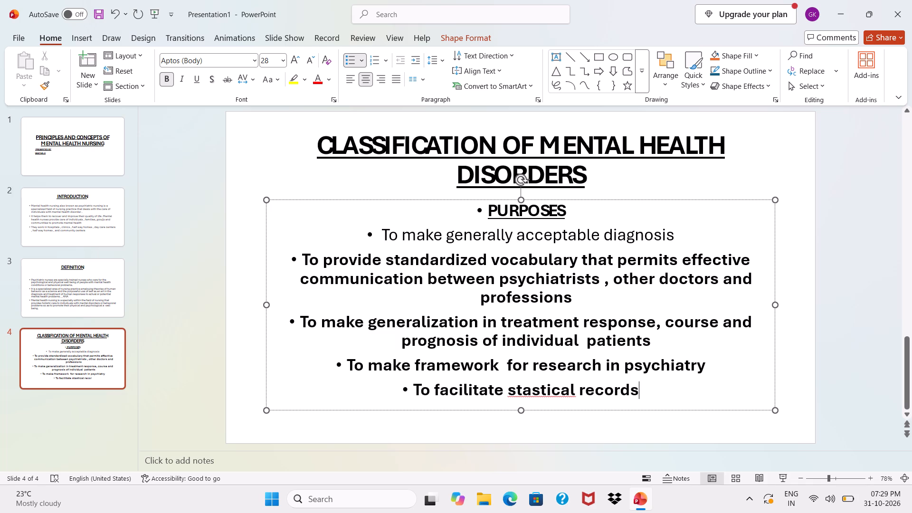
Complete the records bullet with "for public health institutions".
{"action": "key", "text": "space"}
{"action": "type", "text": "for"}
{"action": "key", "text": "space"}
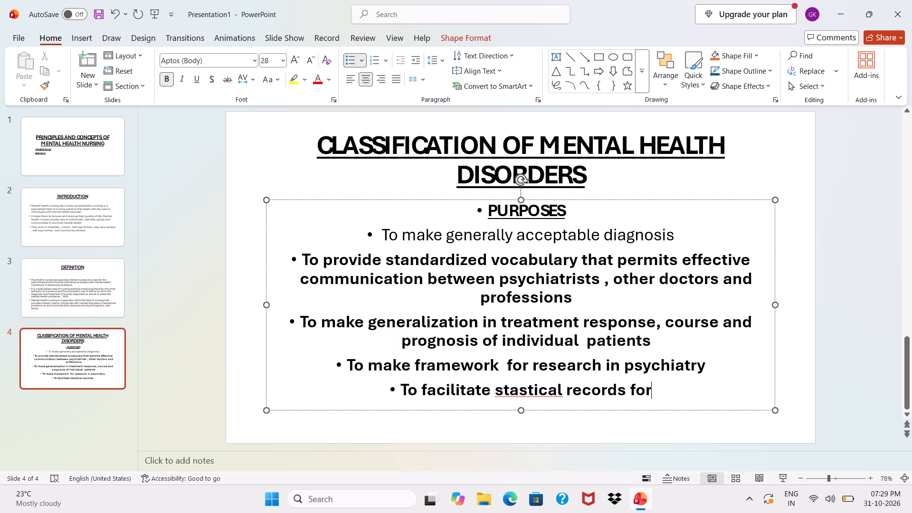
{"action": "key", "text": "bracketleft"}
{"action": "key", "text": "BackSpace"}
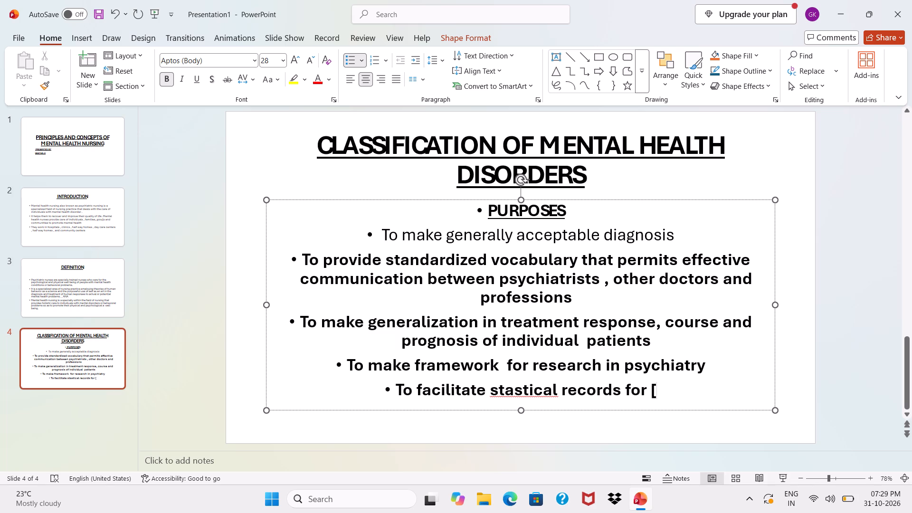
{"action": "type", "text": "public"}
{"action": "key", "text": "space"}
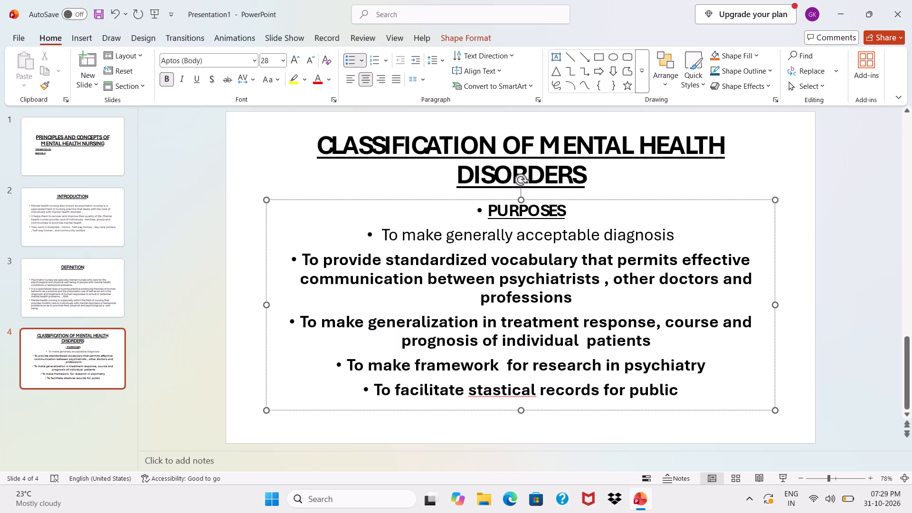
{"action": "type", "text": "healh"}
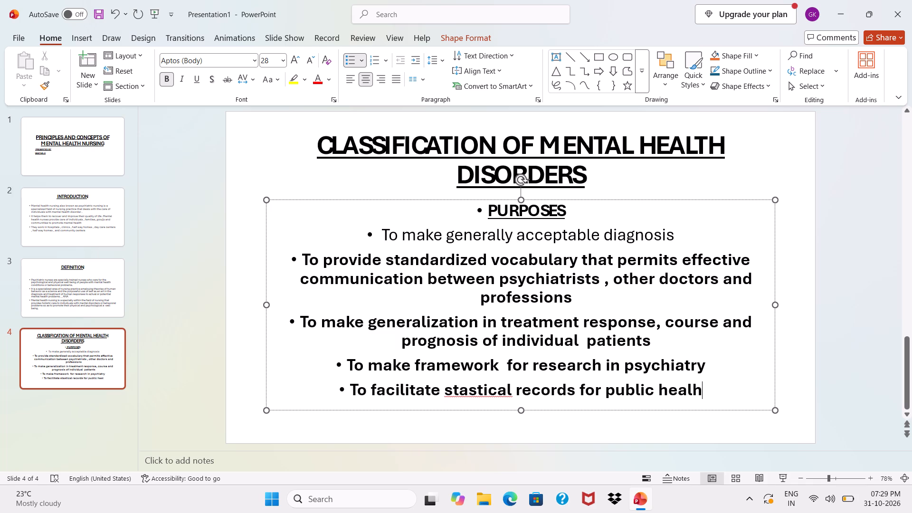
{"action": "key", "text": "BackSpace"}
{"action": "type", "text": "yh"}
{"action": "key", "text": "BackSpace"}
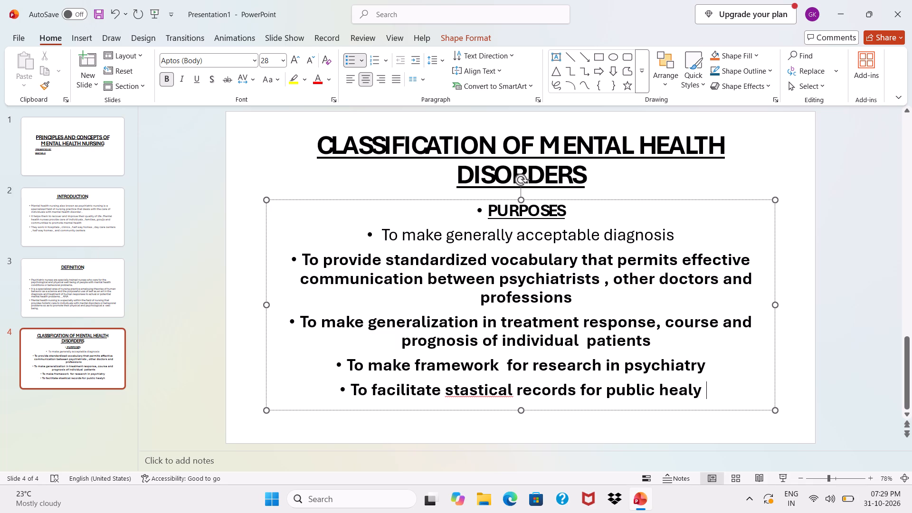
{"action": "key", "text": "BackSpace"}
{"action": "type", "text": "th"}
{"action": "key", "text": "space"}
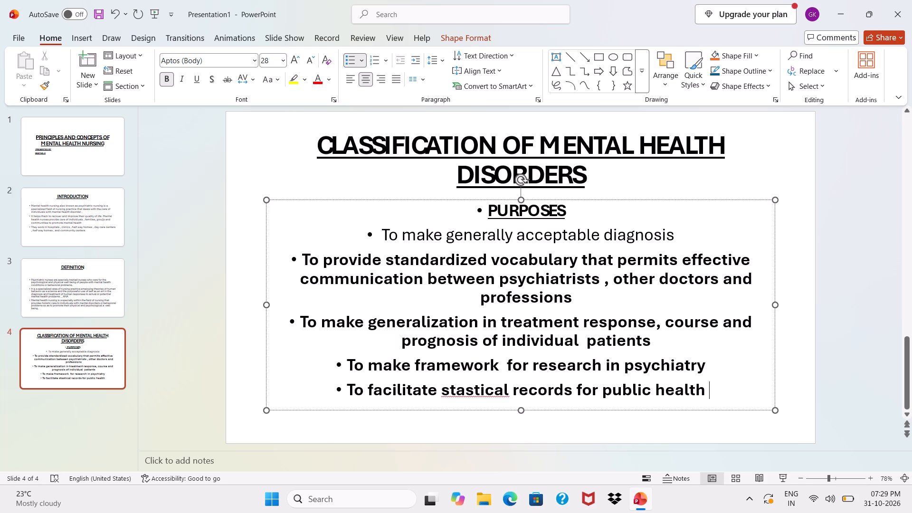
{"action": "type", "text": "institutions"}
Remove bold from the whole "To provide standardized vocabulary" bullet on the classification slide.
{"action": "left_click", "coordinate": [285, 296]}
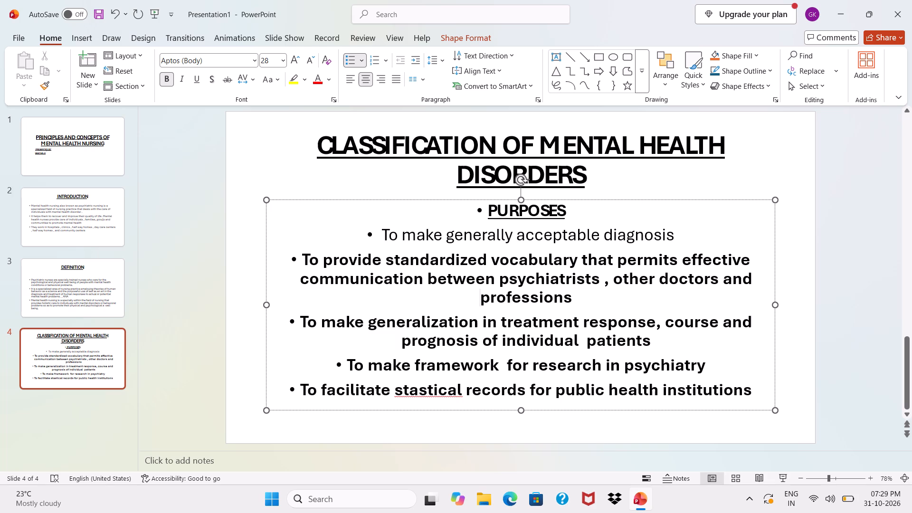
{"action": "key", "text": "ctrl+a"}
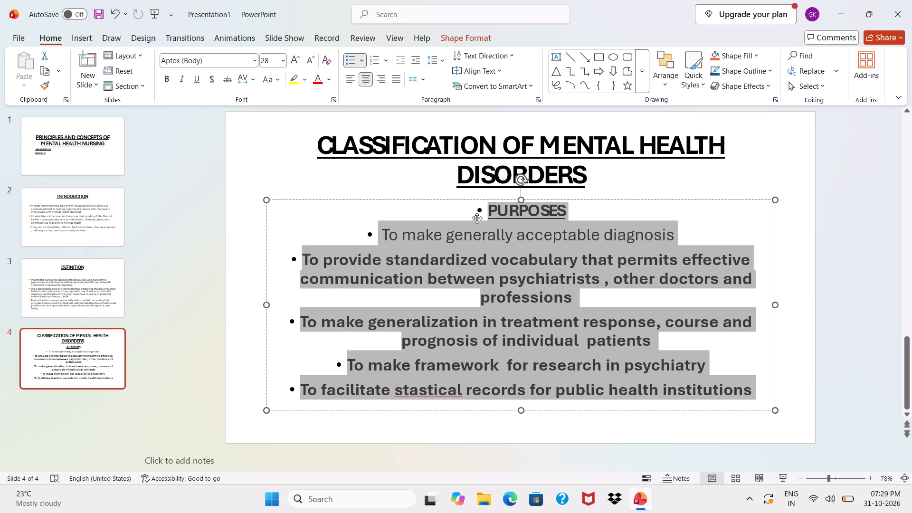
{"action": "left_click", "coordinate": [515, 210]}
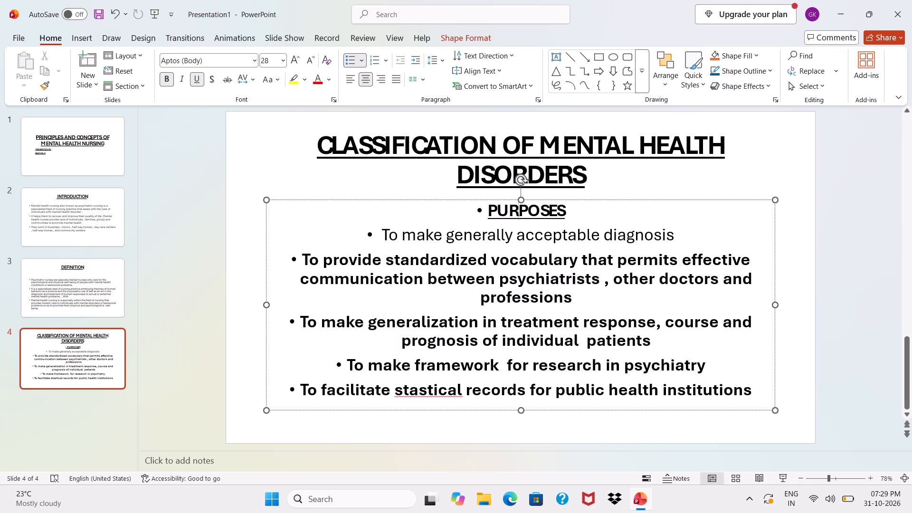
{"action": "left_click", "coordinate": [302, 256]}
{"action": "double_click", "coordinate": [313, 253]}
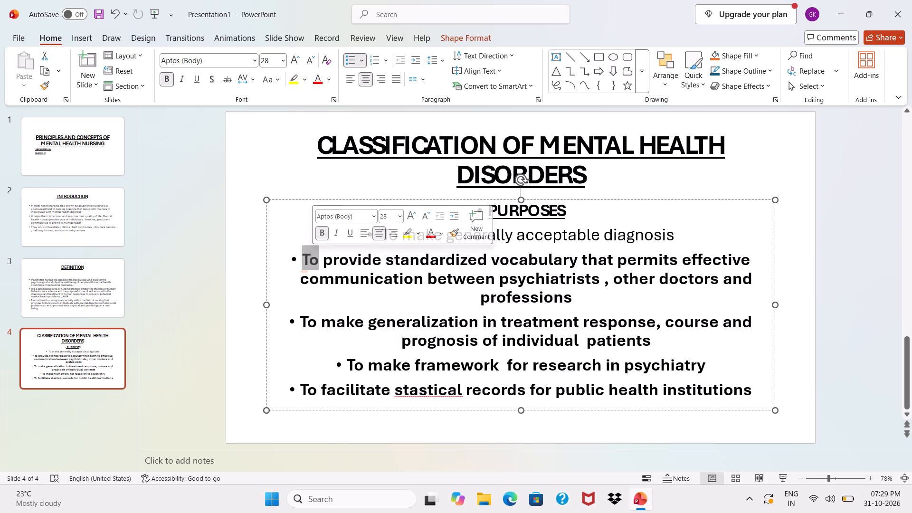
{"action": "left_click", "coordinate": [323, 261]}
{"action": "double_click", "coordinate": [298, 263]}
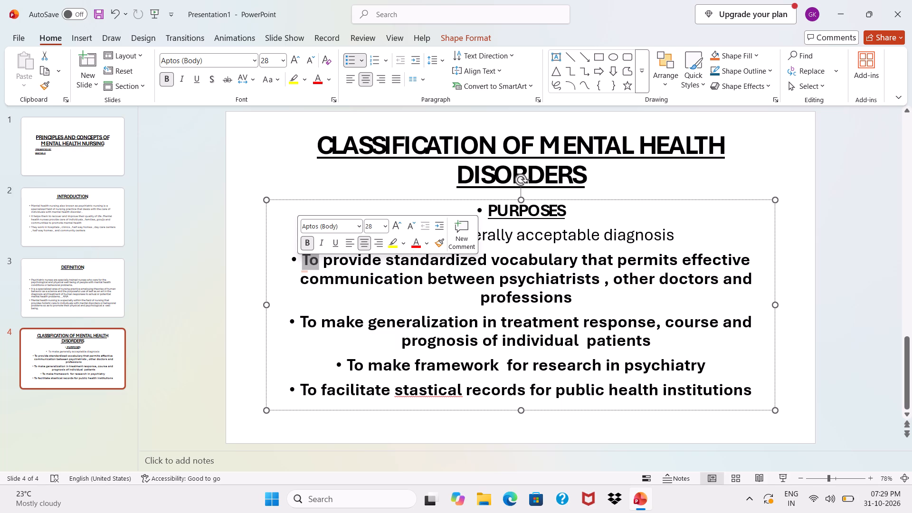
{"action": "key", "text": "Right"}
{"action": "key", "text": "Right"}
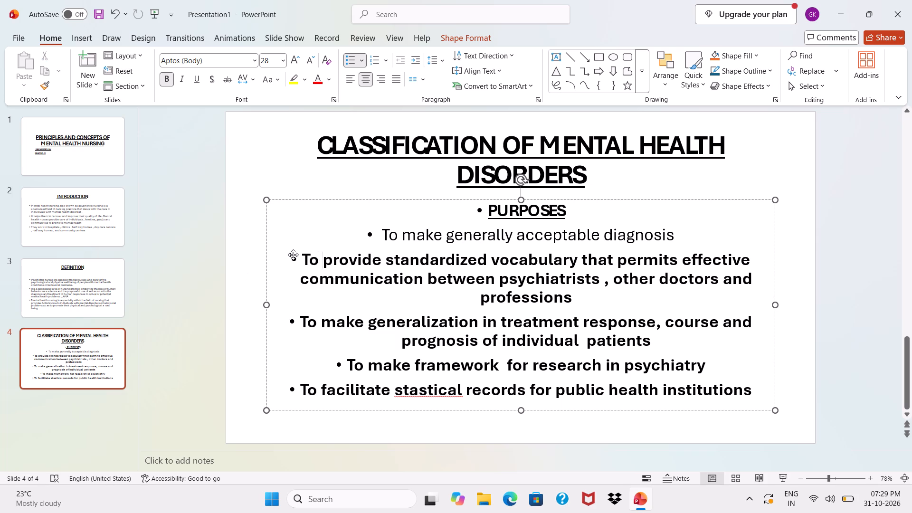
{"action": "left_click", "coordinate": [293, 255]}
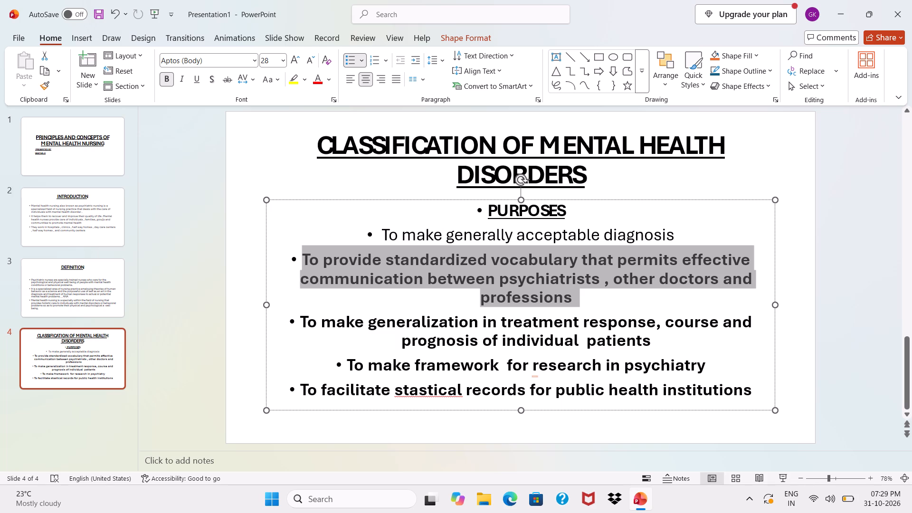
{"action": "left_click", "coordinate": [169, 79]}
Remove bold from all the text in the classification slide's body placeholder, including the "PURPOSES" line.
{"action": "left_click", "coordinate": [305, 341]}
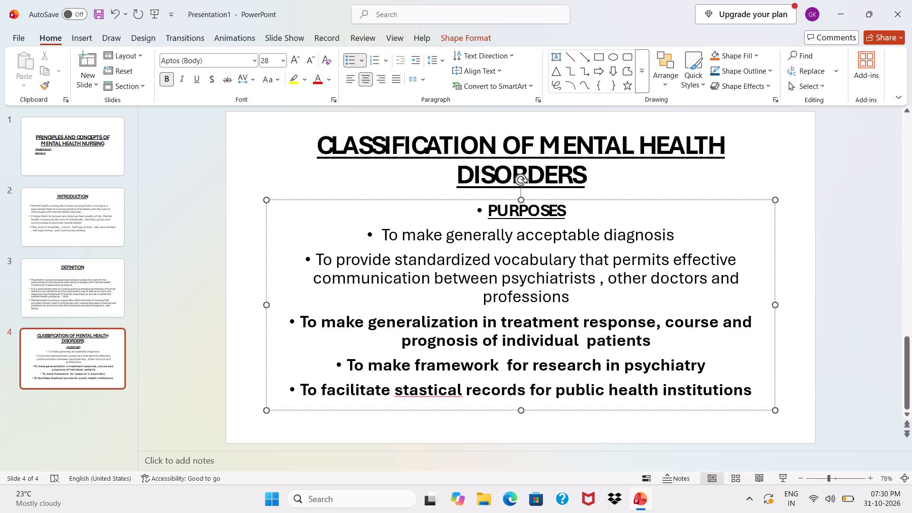
{"action": "key", "text": "ctrl+a"}
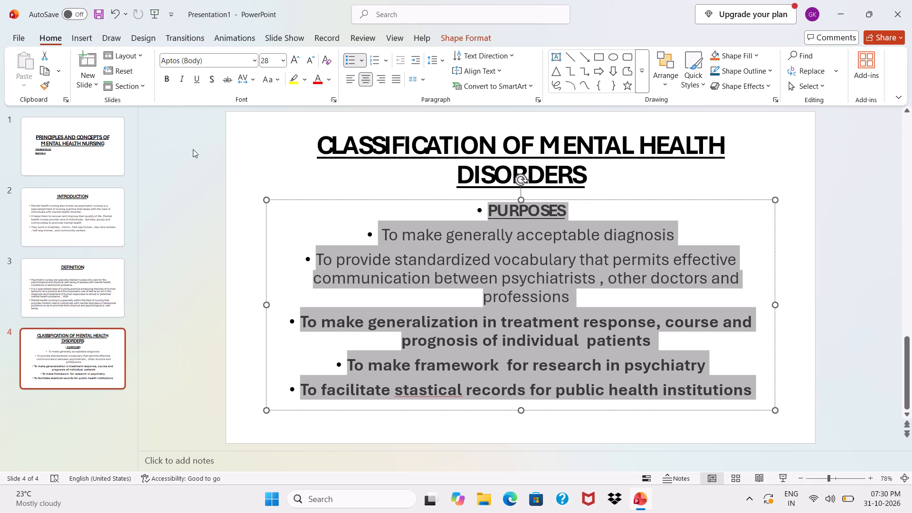
{"action": "left_click", "coordinate": [168, 81]}
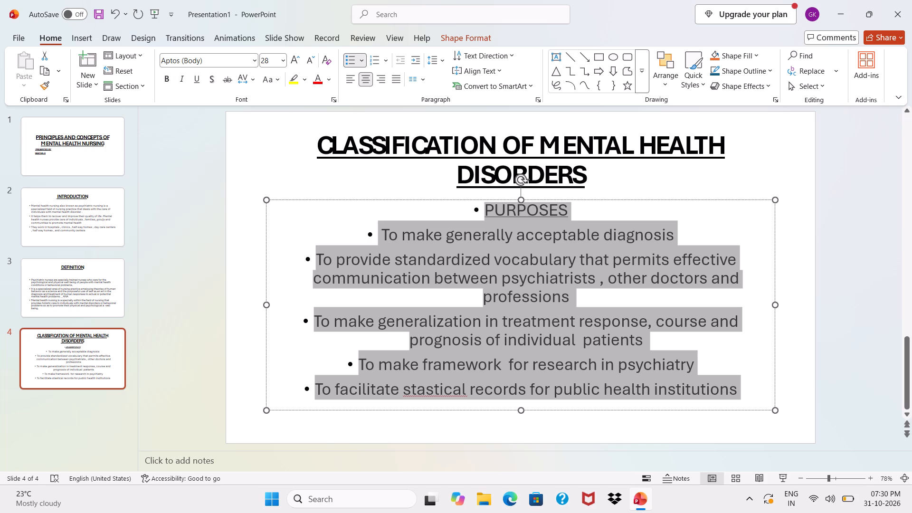
Left-align all the bullets in the classification slide's body placeholder.
{"action": "key", "text": "ctrl+e"}
{"action": "key", "text": "ctrl+l"}
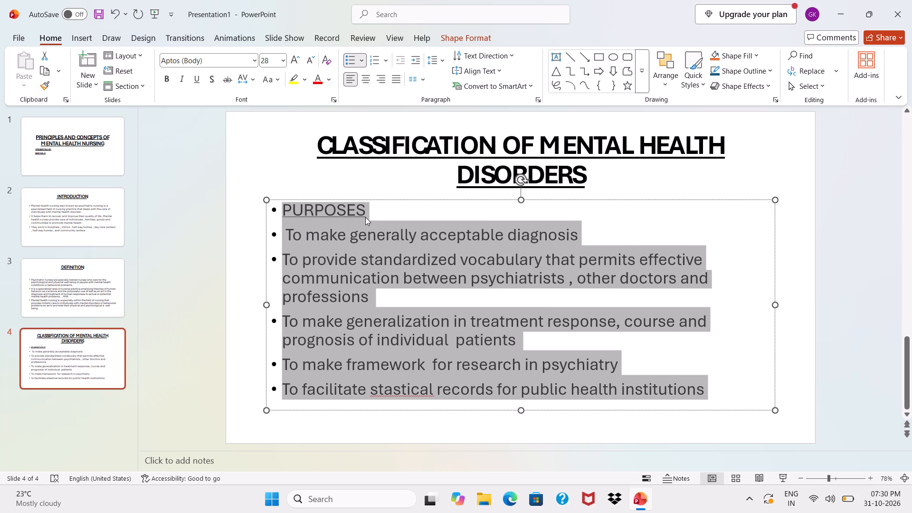
Try to select the "PURPOSES" line at the top of the bullet list and make it bold.
{"action": "left_click", "coordinate": [369, 215]}
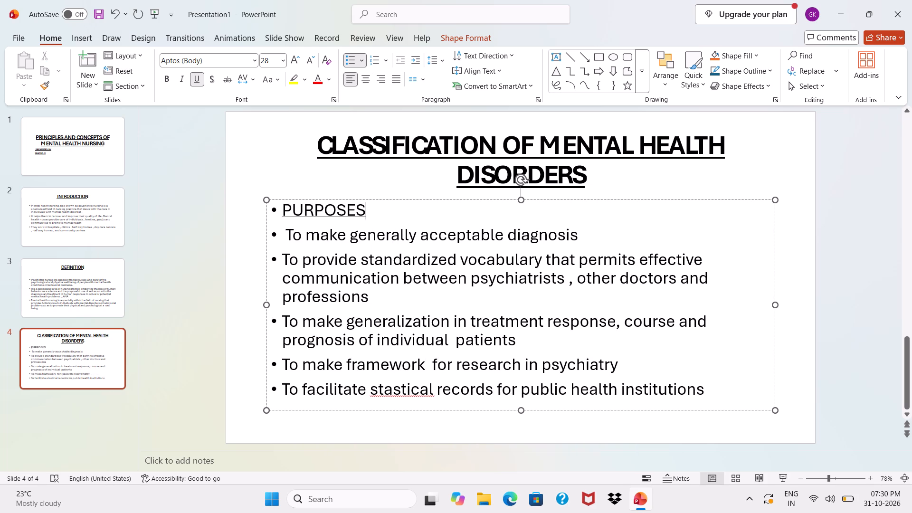
{"action": "left_click", "coordinate": [364, 207]}
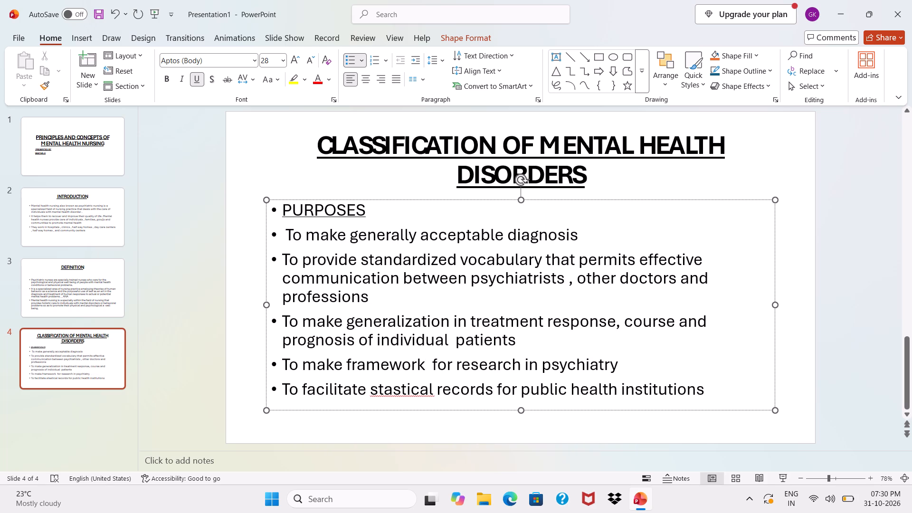
{"action": "double_click", "coordinate": [364, 207]}
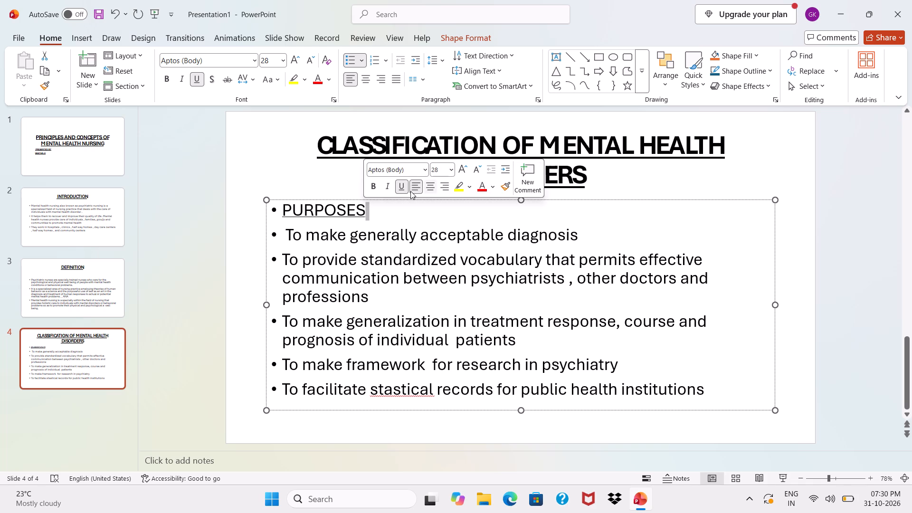
{"action": "double_click", "coordinate": [366, 206]}
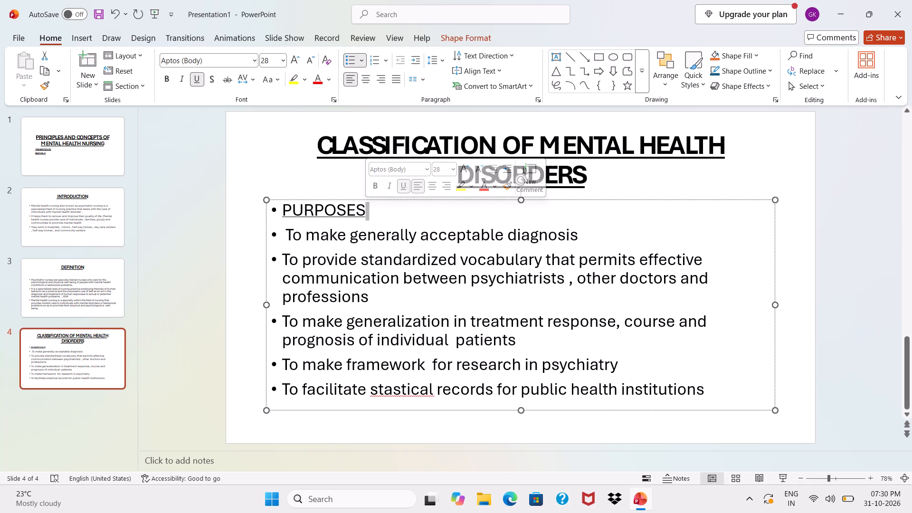
{"action": "double_click", "coordinate": [366, 207]}
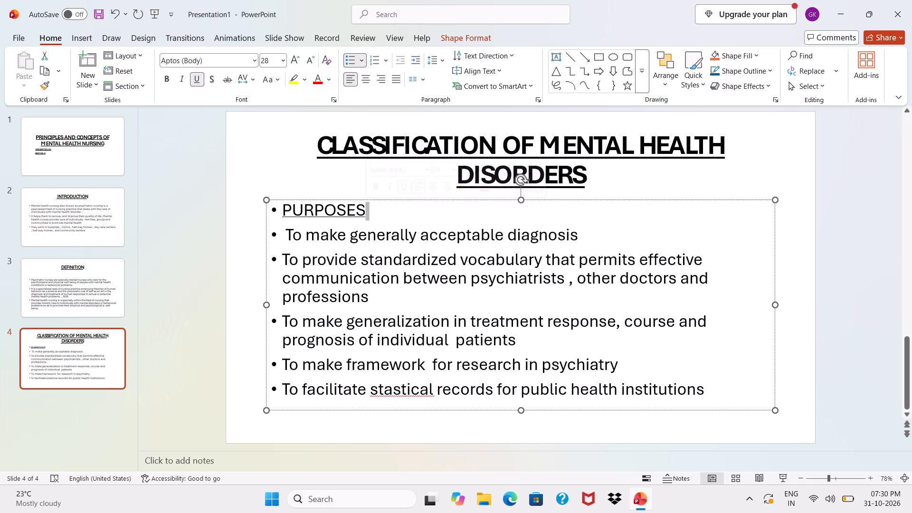
{"action": "key", "text": "ctrl+b"}
{"action": "left_click", "coordinate": [317, 216]}
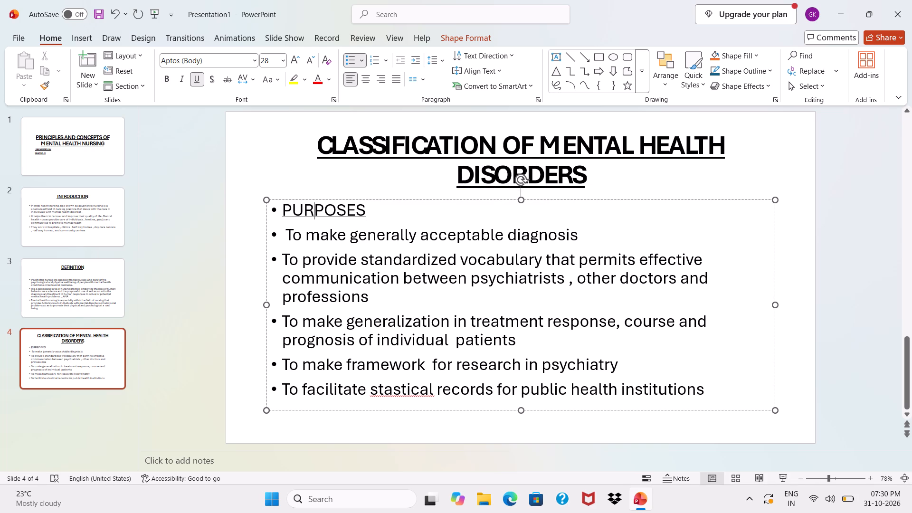
{"action": "left_click", "coordinate": [317, 218]}
{"action": "left_click", "coordinate": [365, 210]}
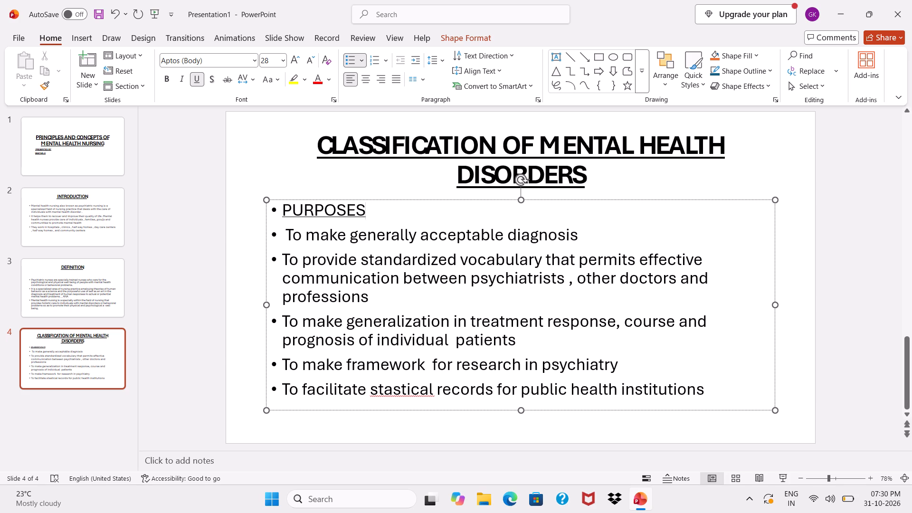
{"action": "left_click", "coordinate": [365, 210]}
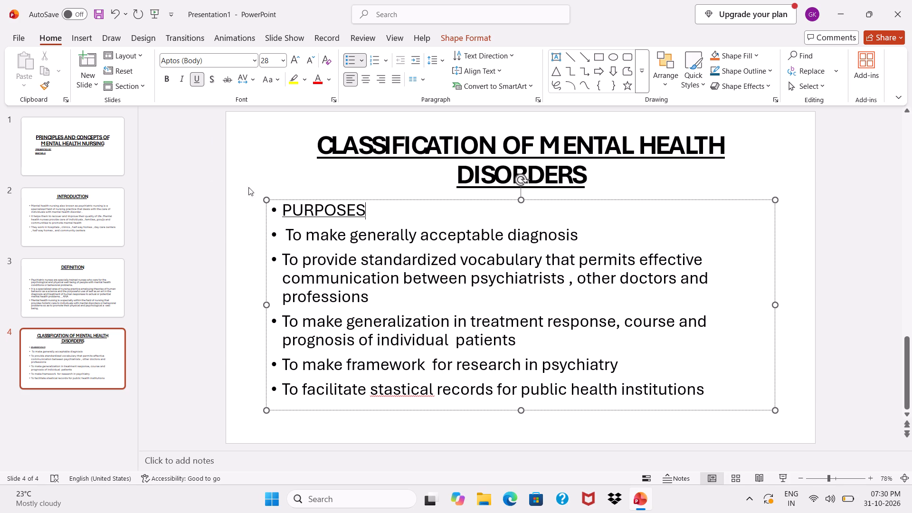
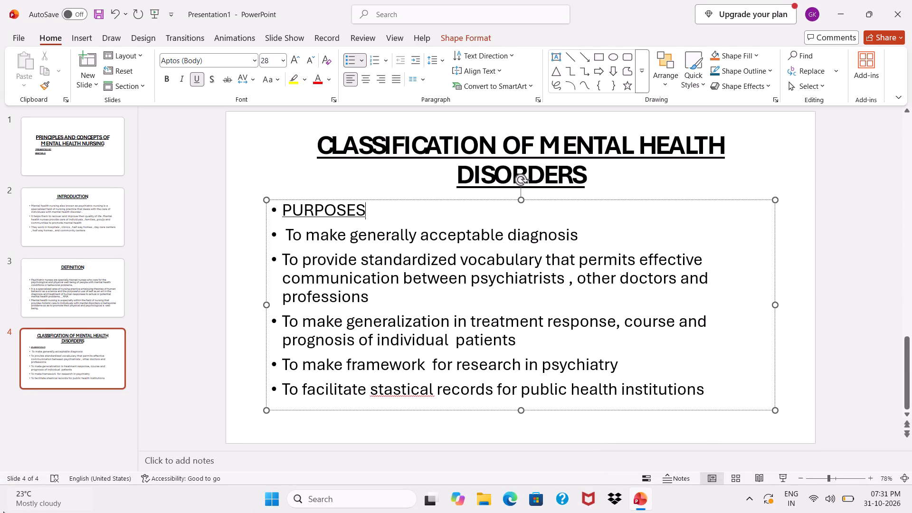
Add a new blank title-and-content slide after the classification slide.
{"action": "key", "text": "ctrl+m"}
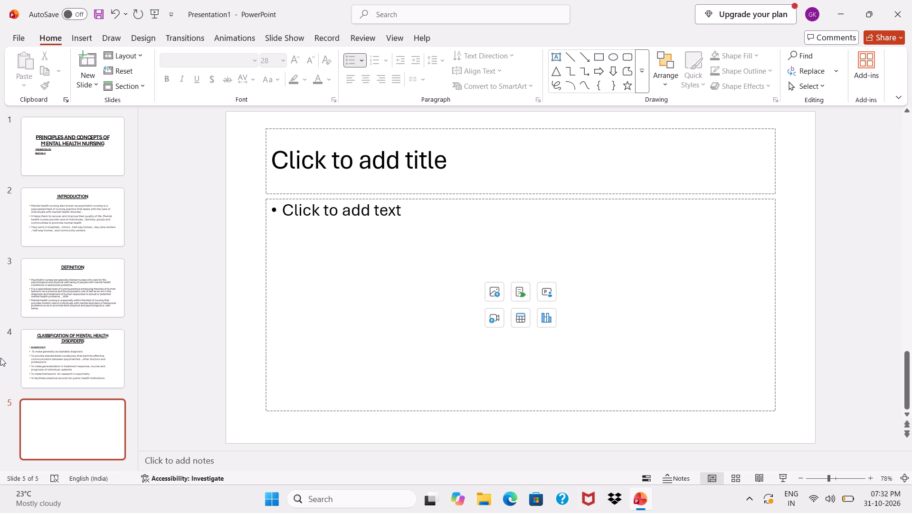
Review the title, introduction, definition and classification slides one after another.
{"action": "left_click", "coordinate": [68, 163]}
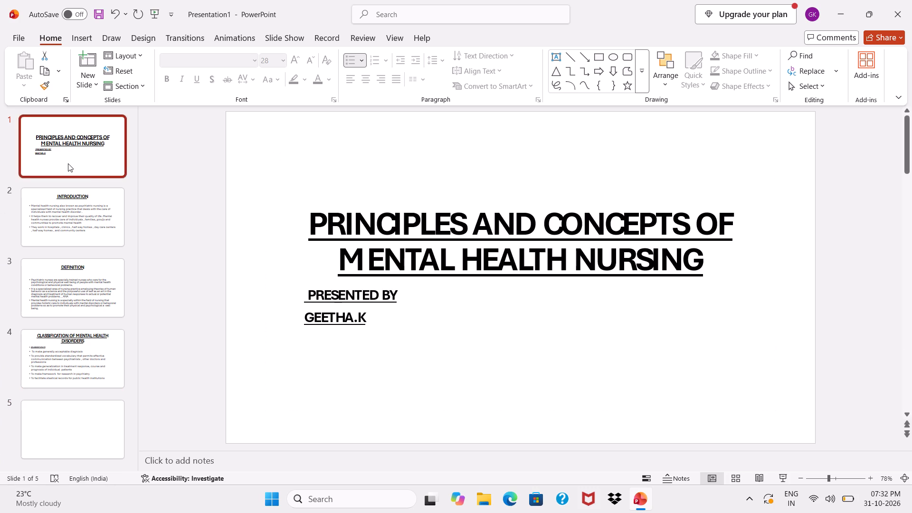
{"action": "left_click", "coordinate": [70, 205]}
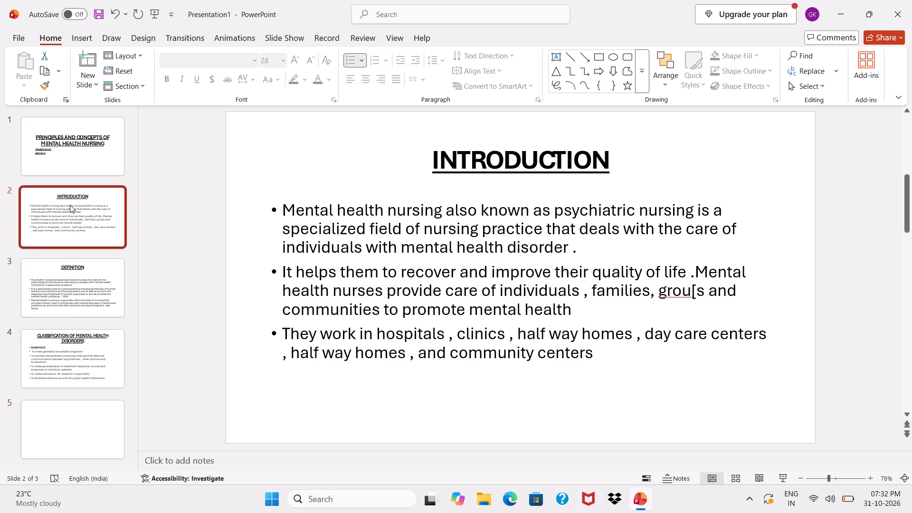
{"action": "left_click", "coordinate": [73, 303]}
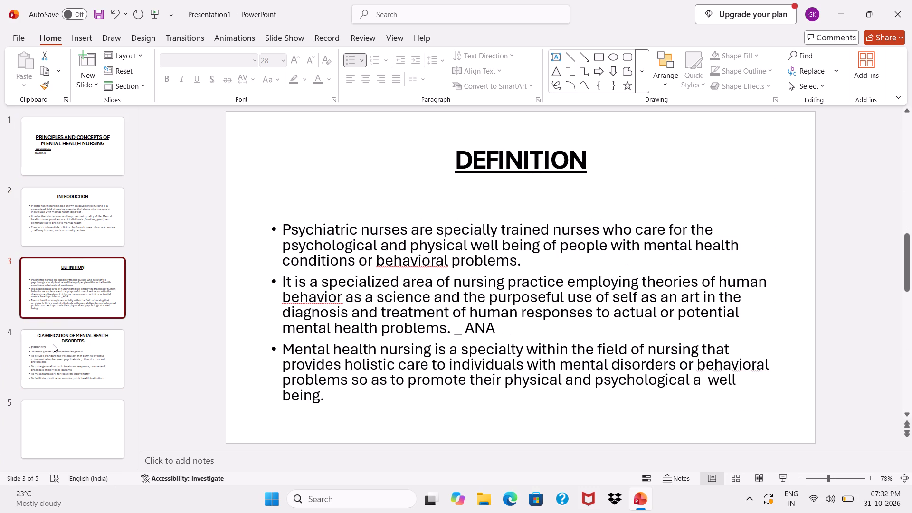
{"action": "left_click", "coordinate": [53, 344]}
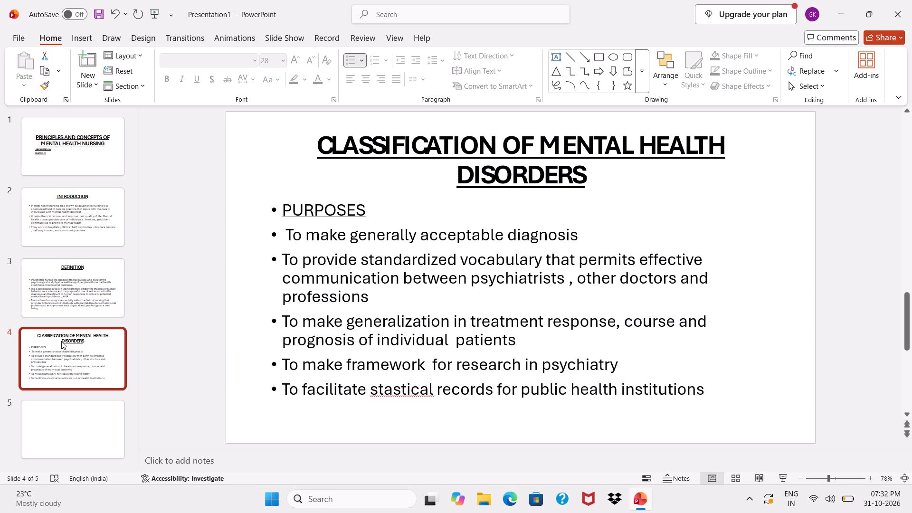
{"action": "scroll", "coordinate": [495, 140], "scroll_direction": "up", "scroll_amount": 1}
{"action": "scroll", "coordinate": [495, 140], "scroll_direction": "down", "scroll_amount": 1}
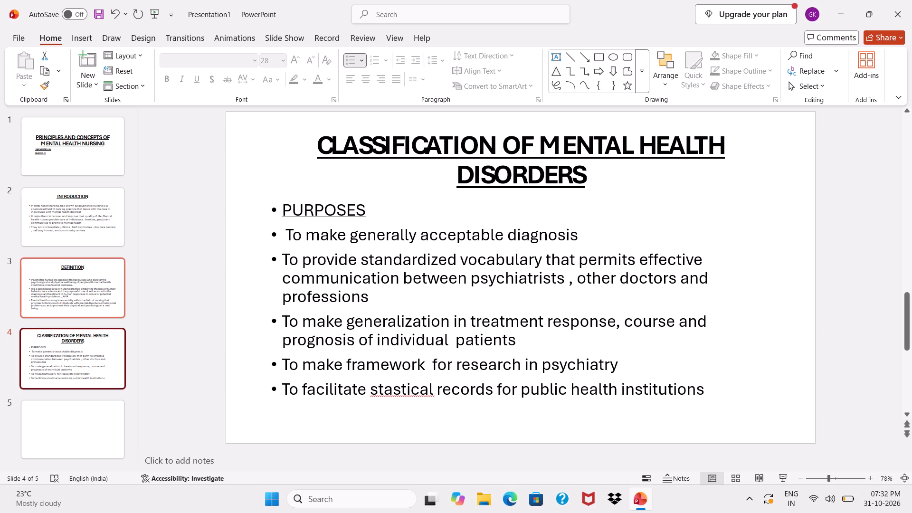
{"action": "scroll", "coordinate": [495, 140], "scroll_direction": "down", "scroll_amount": 1}
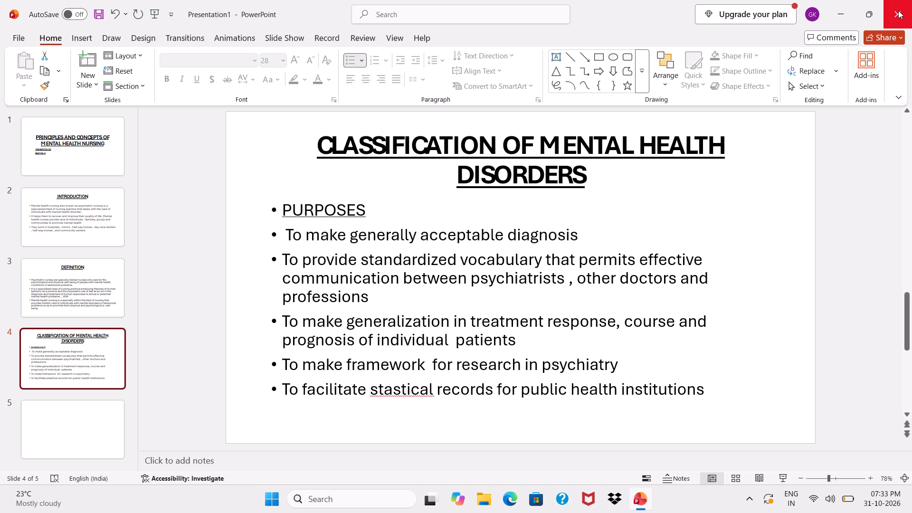
Start closing the presentation and save it as "PRINCIPLES AND CONCEPTS OF MENTAL HEALTH NURSING" in the personal OneDrive Documents folder.
{"action": "left_click", "coordinate": [911, 0]}
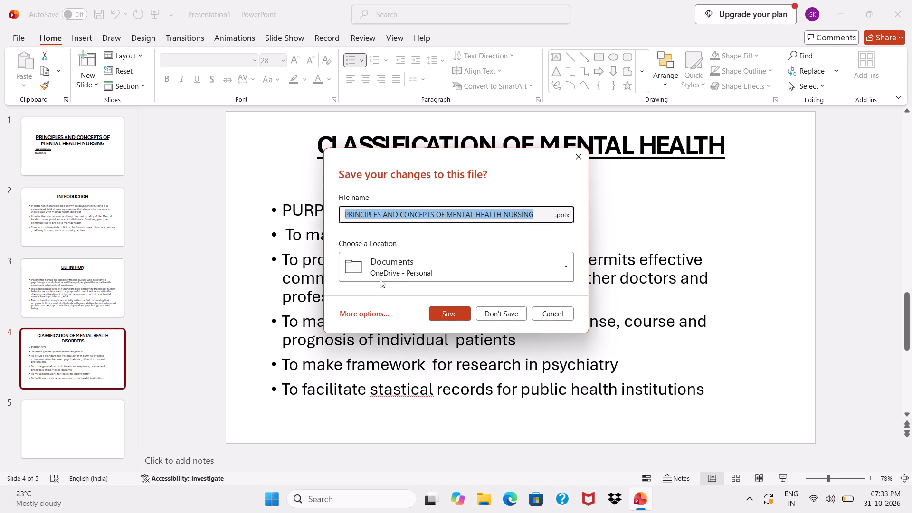
{"action": "left_click", "coordinate": [451, 313]}
{"action": "left_click", "coordinate": [869, 32]}
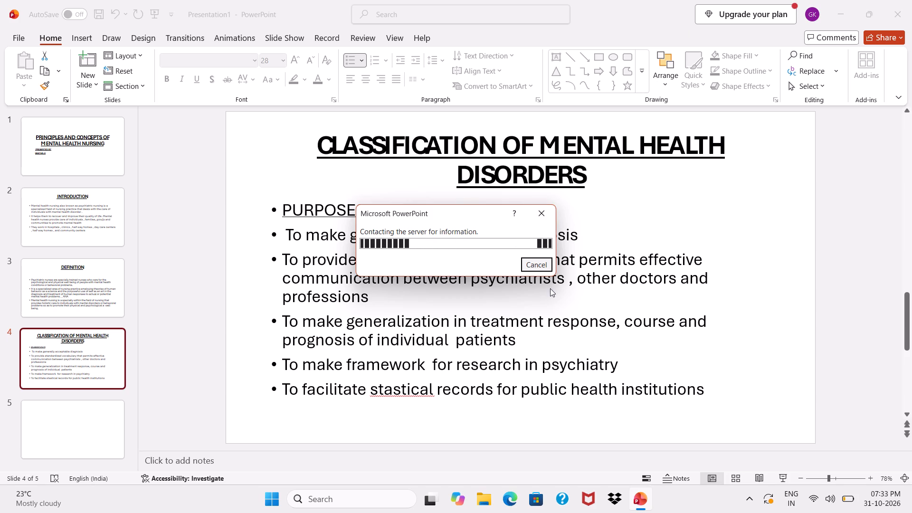
{"action": "left_click", "coordinate": [182, 362]}
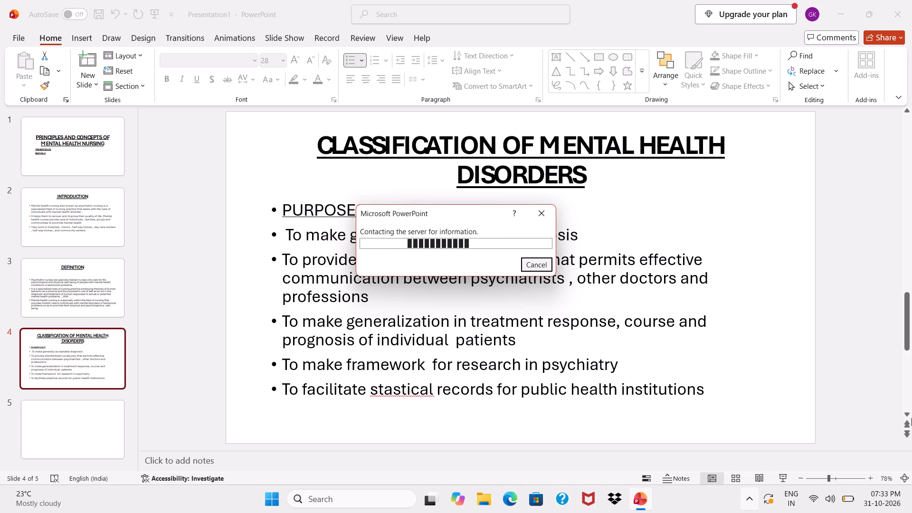
Lower the system volume to roughly a third and dim the screen brightness slightly in the Windows quick settings.
{"action": "left_click", "coordinate": [846, 500]}
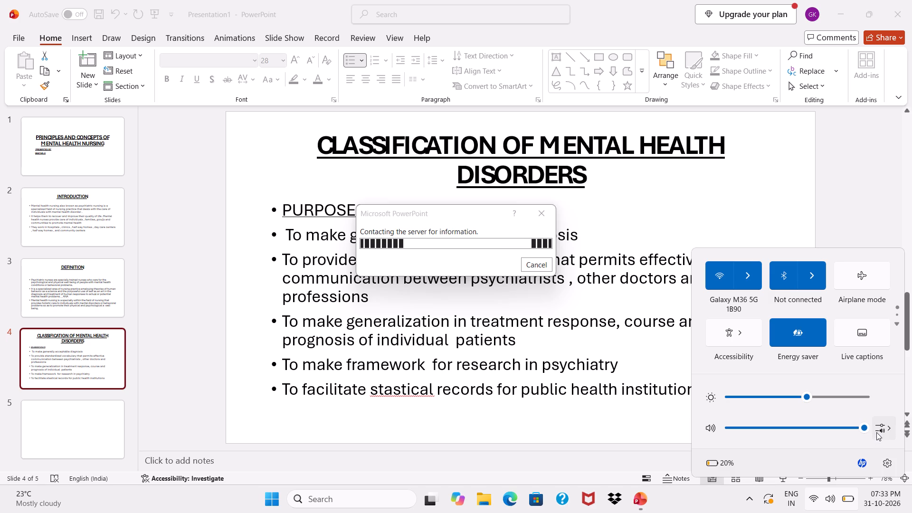
{"action": "left_click", "coordinate": [827, 430]}
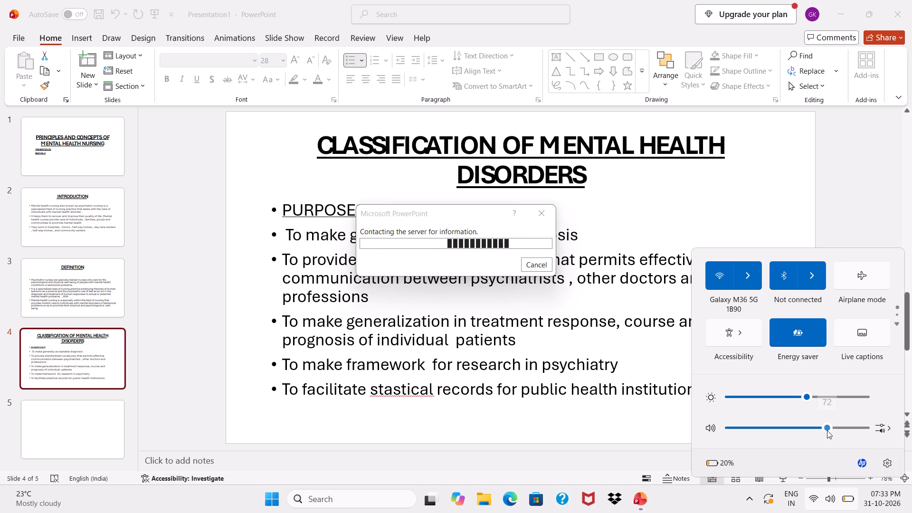
{"action": "left_click", "coordinate": [769, 425]}
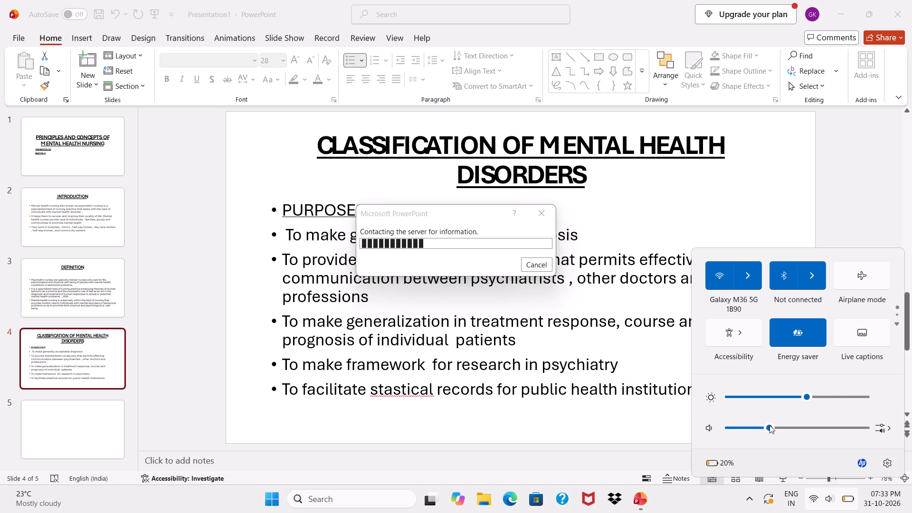
{"action": "left_click", "coordinate": [789, 392]}
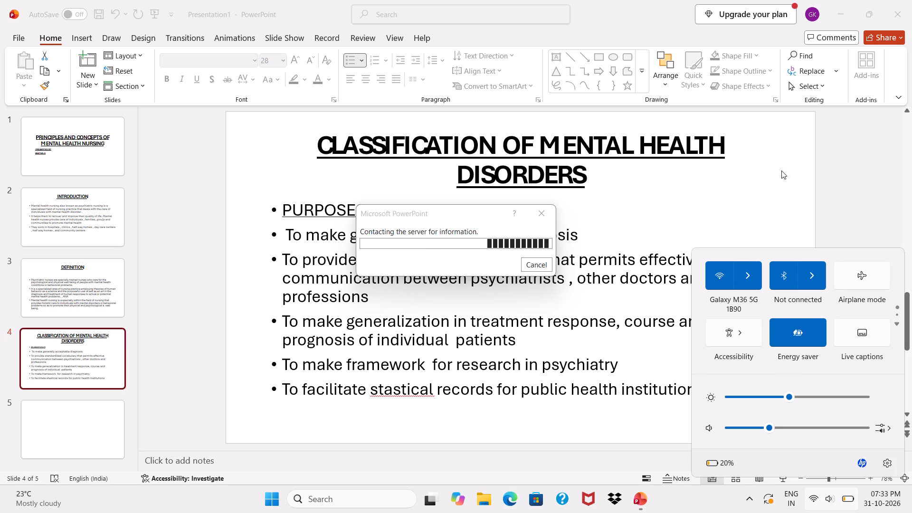
{"action": "left_click", "coordinate": [799, 157]}
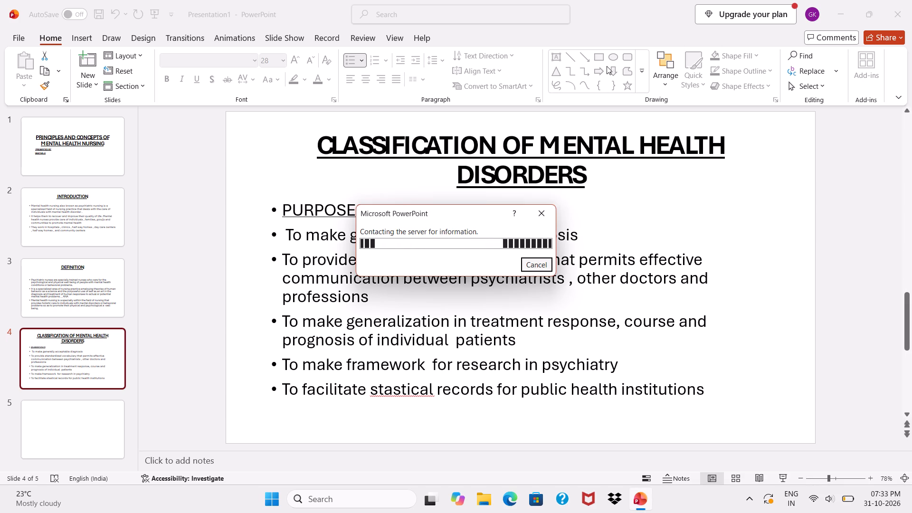
Cancel the pending OneDrive upload and close the presentation file.
{"action": "left_click", "coordinate": [794, 9]}
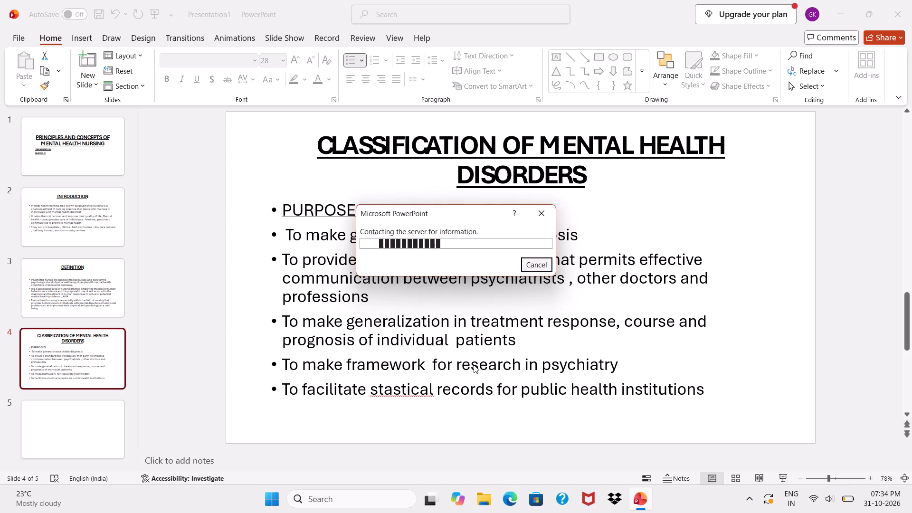
{"action": "left_click", "coordinate": [544, 263]}
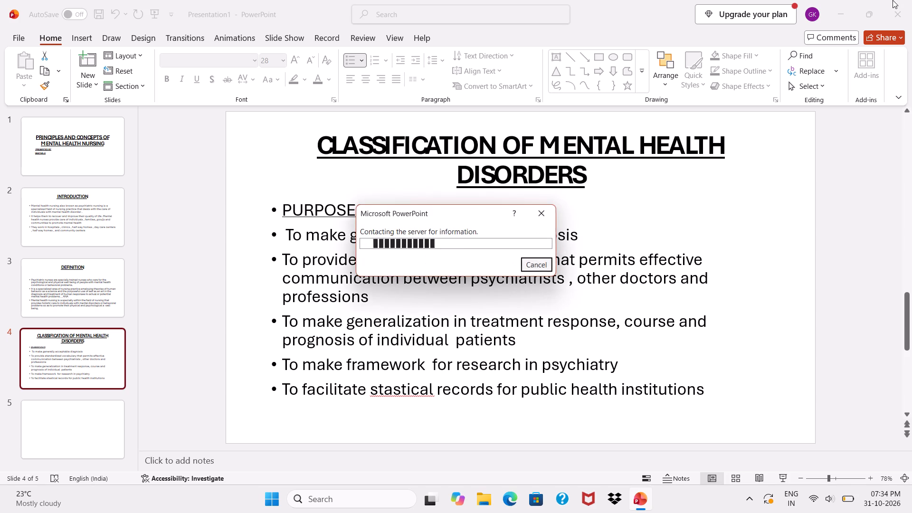
{"action": "left_click", "coordinate": [894, 14]}
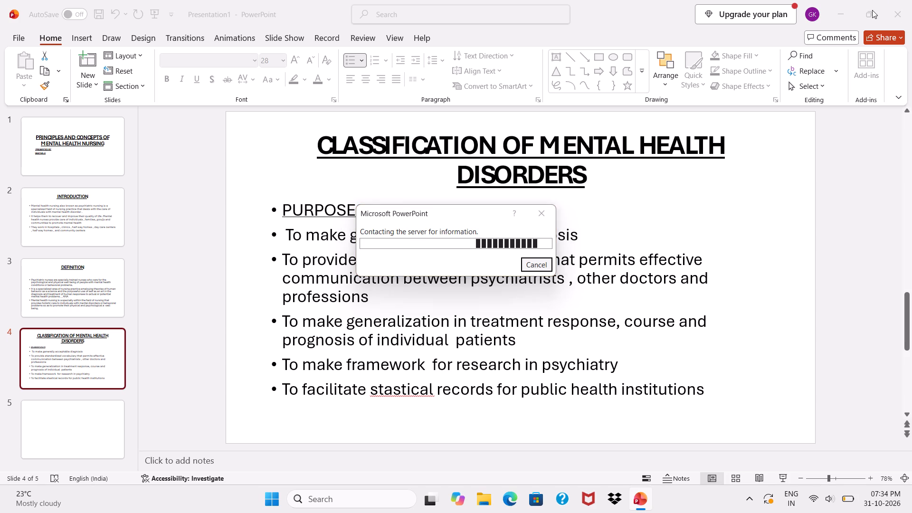
{"action": "left_click", "coordinate": [839, 10]}
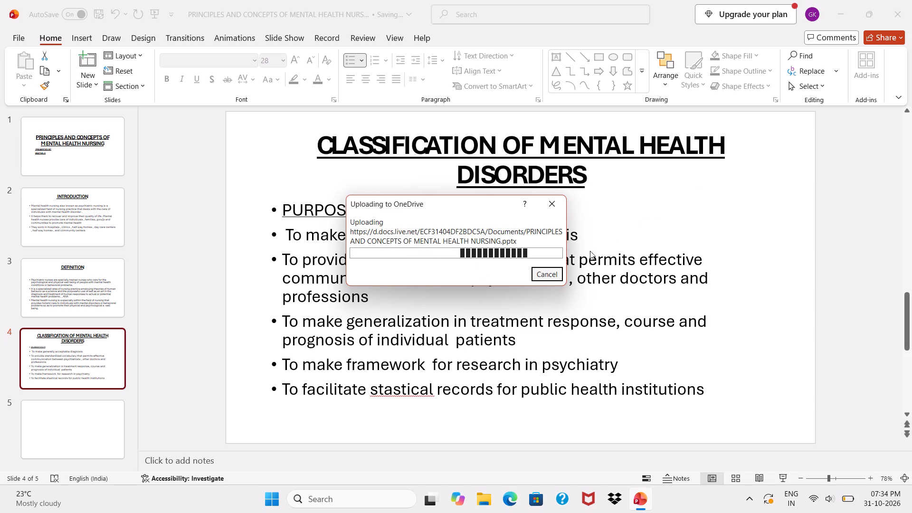
{"action": "left_click", "coordinate": [558, 205]}
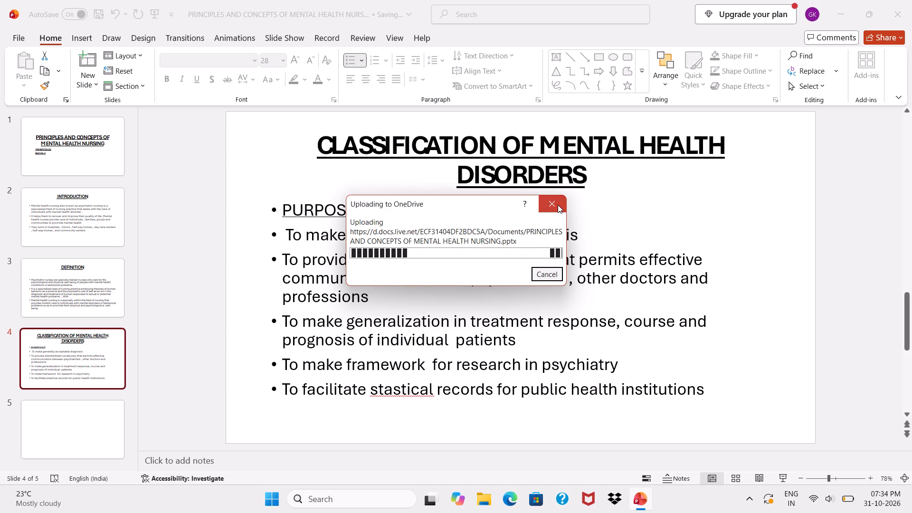
{"action": "left_click", "coordinate": [891, 5]}
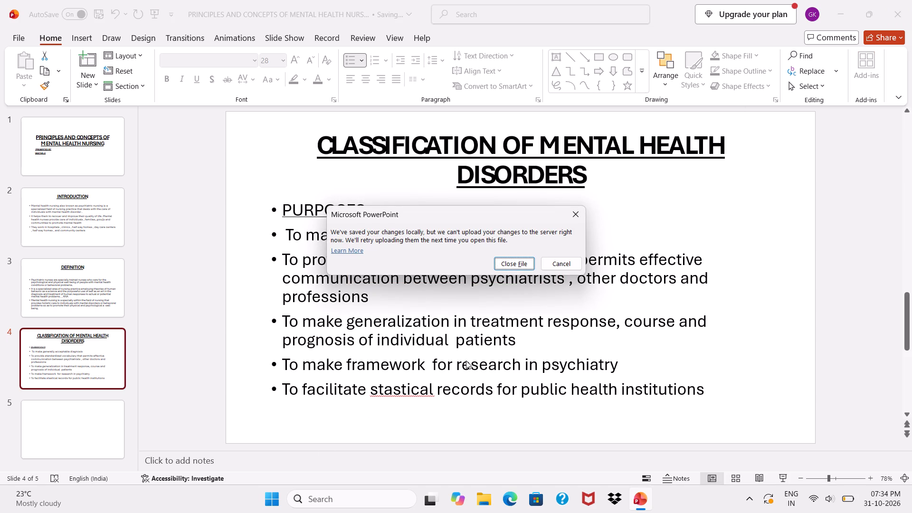
{"action": "left_click", "coordinate": [528, 260]}
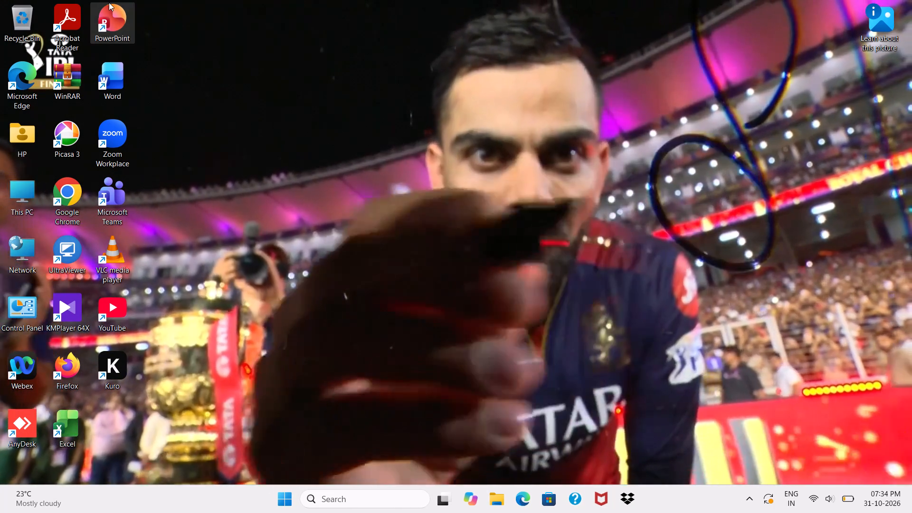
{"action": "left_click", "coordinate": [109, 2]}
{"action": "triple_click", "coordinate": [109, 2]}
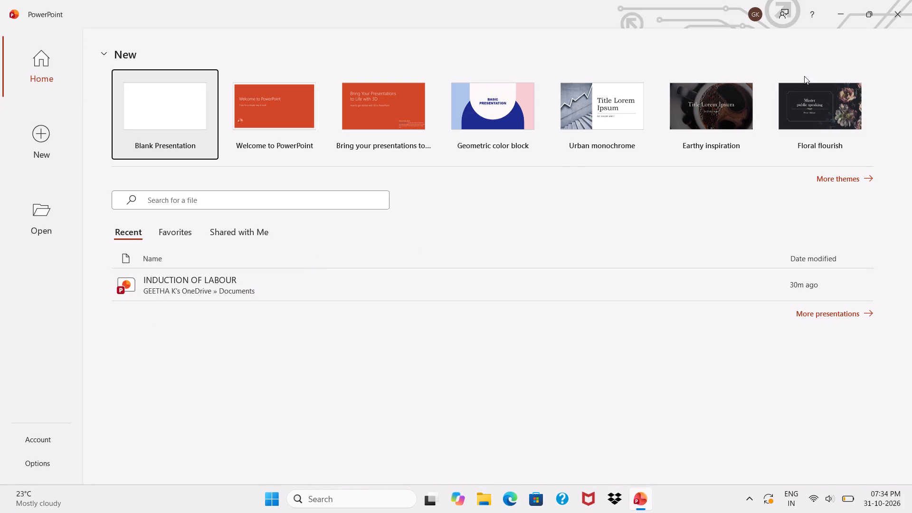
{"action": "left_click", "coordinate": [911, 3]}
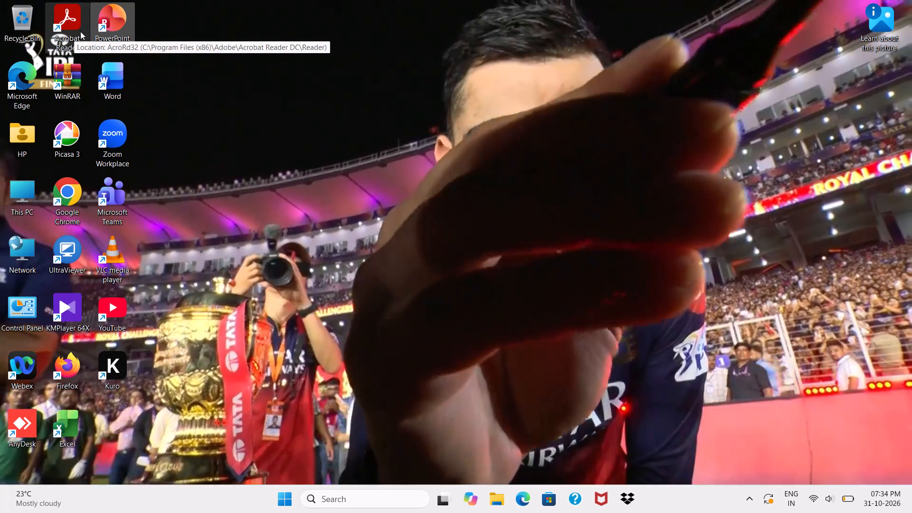
Open the Recycle Bin from the desktop to check its contents.
{"action": "left_click", "coordinate": [36, 8]}
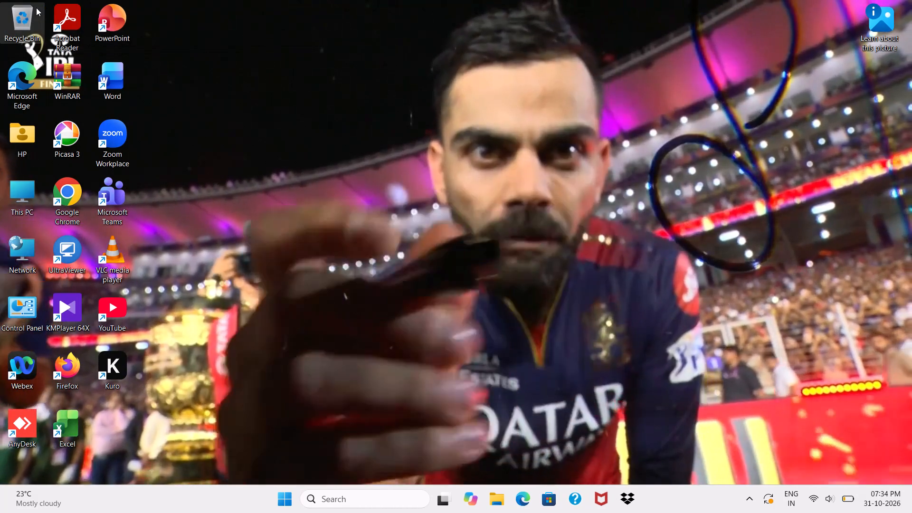
{"action": "double_click", "coordinate": [36, 8]}
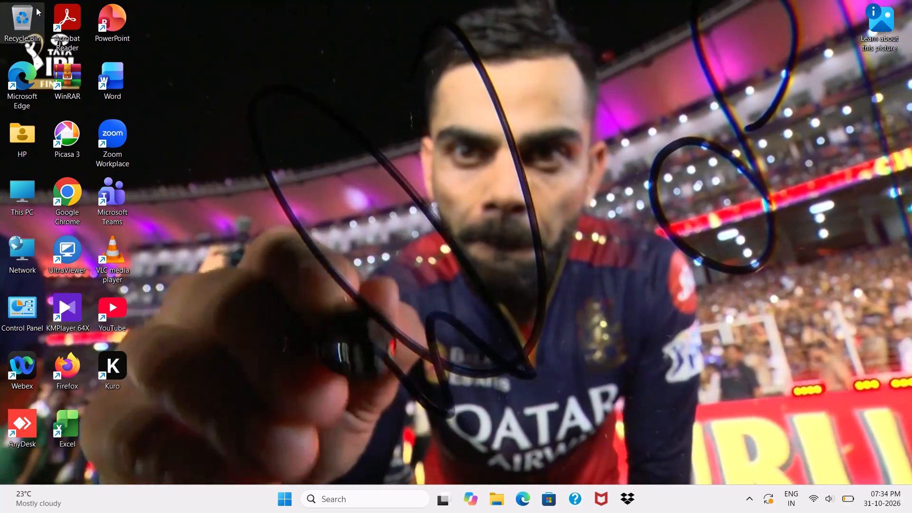
{"action": "double_click", "coordinate": [26, 11]}
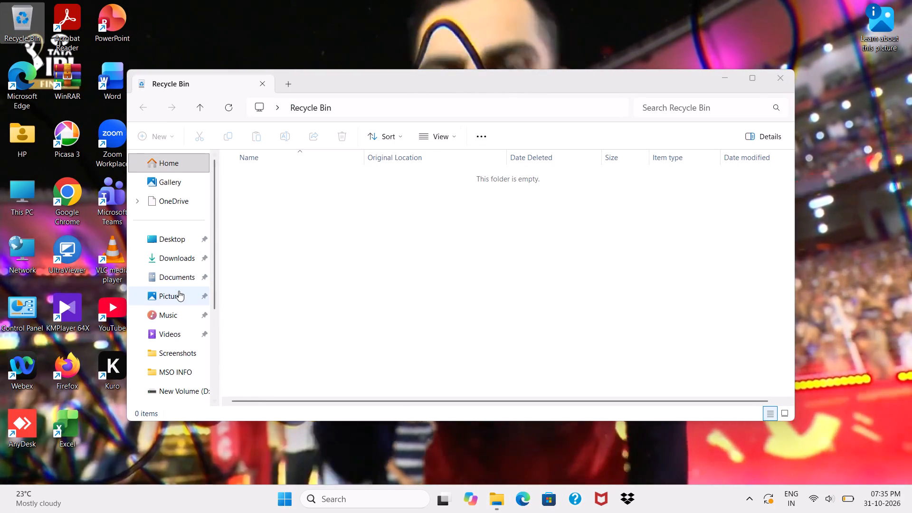
Open the Camera Roll folder in Pictures and view the first photo, WIN_20261024_12_46_32_Pro, and the last, WIN_20261024_12_47_02_Pro.
{"action": "left_click", "coordinate": [179, 291]}
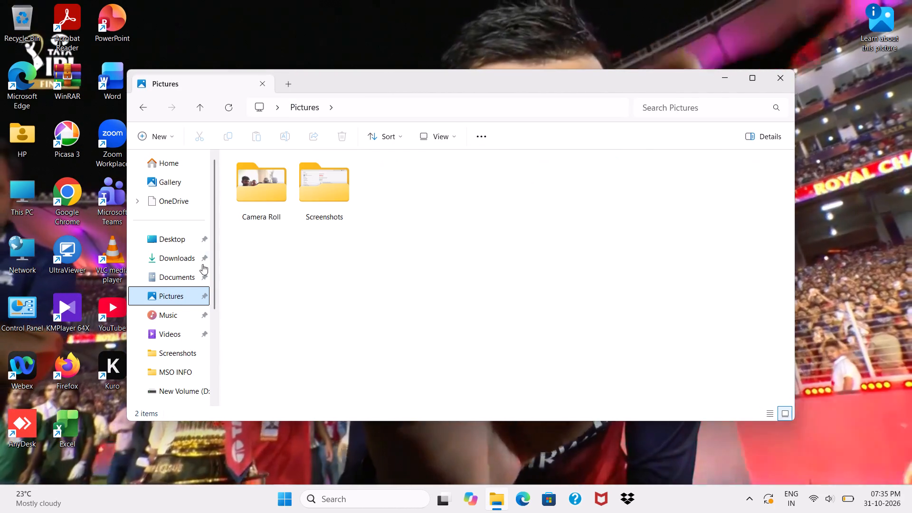
{"action": "left_click", "coordinate": [250, 159]}
{"action": "double_click", "coordinate": [250, 159]}
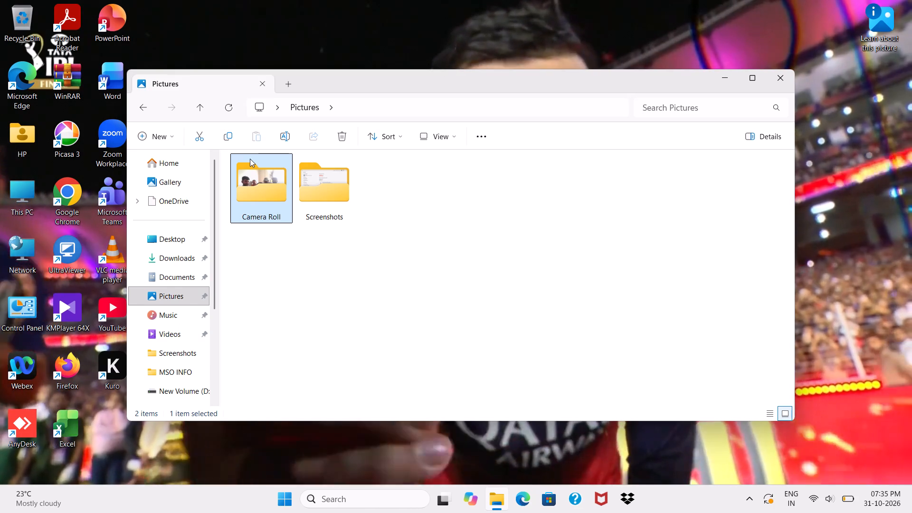
{"action": "double_click", "coordinate": [246, 203]}
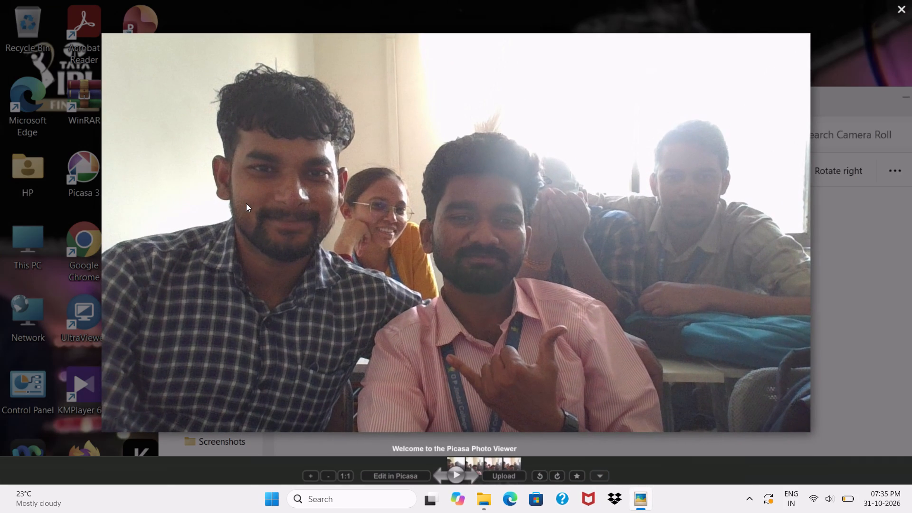
{"action": "left_click", "coordinate": [907, 3]}
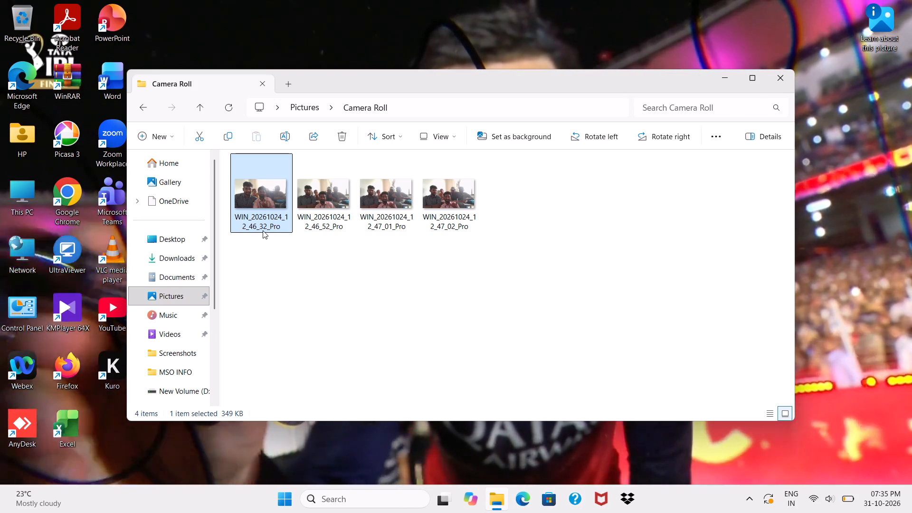
{"action": "double_click", "coordinate": [263, 230]}
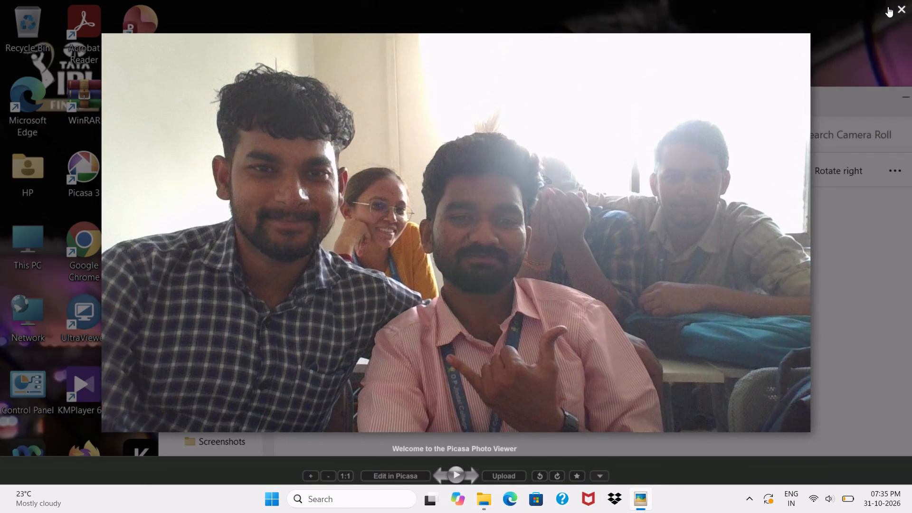
{"action": "left_click", "coordinate": [900, 5]}
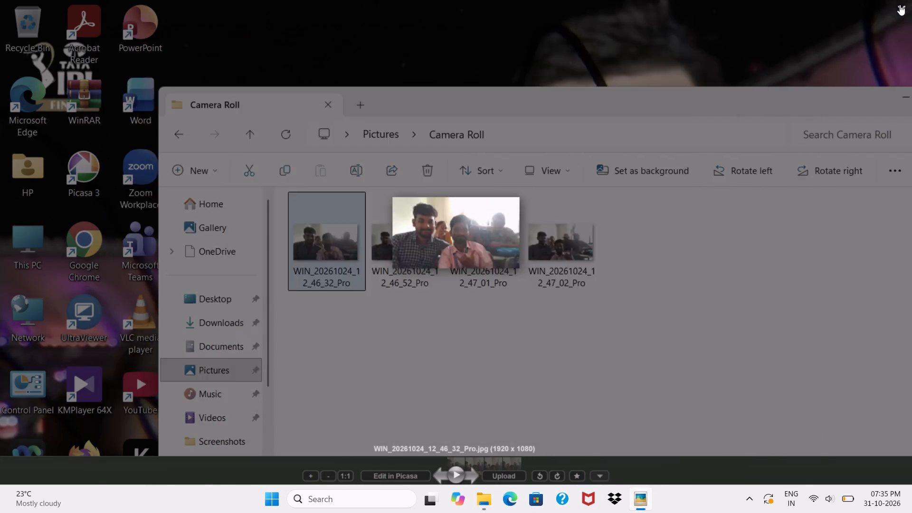
{"action": "double_click", "coordinate": [426, 214]}
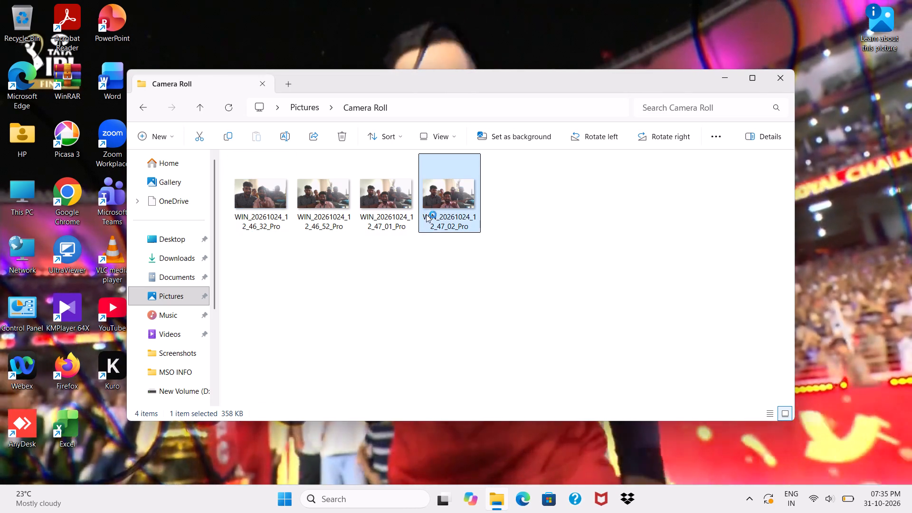